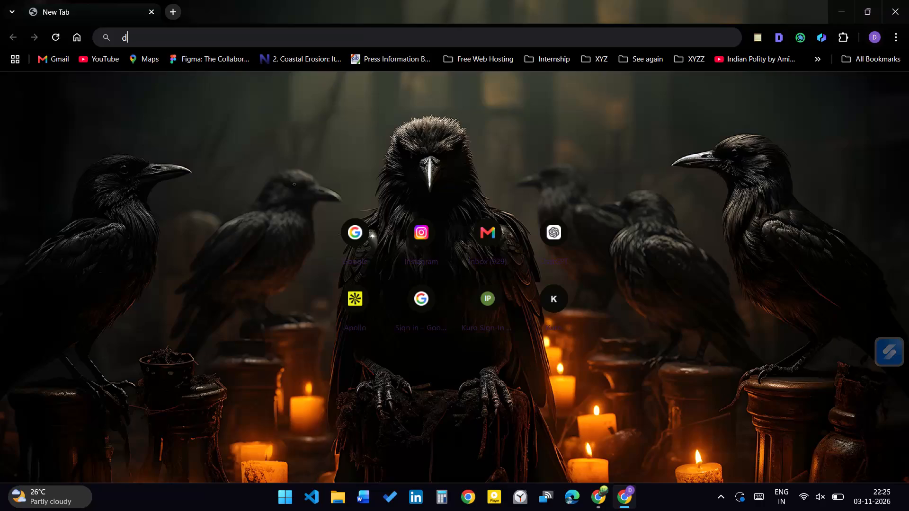
Go to docs.google.com.
text(.google)
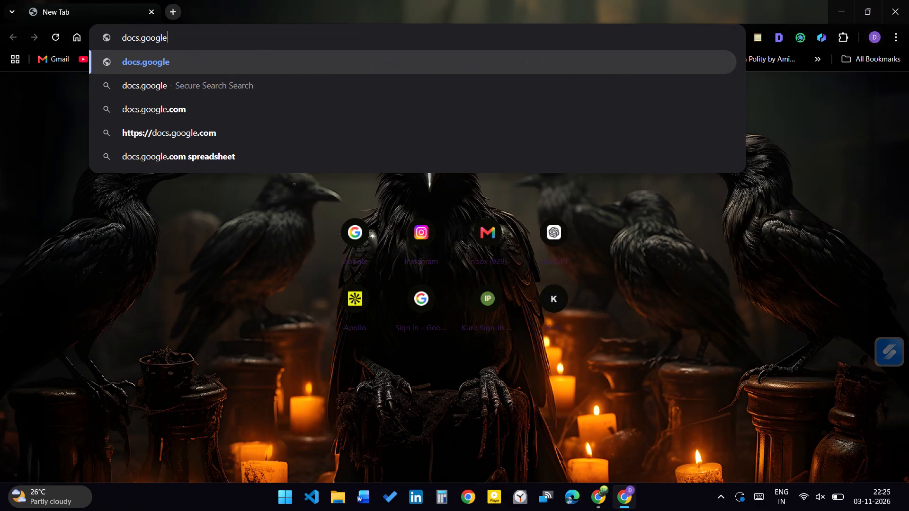
text(.c)
text(om)
key(Return)
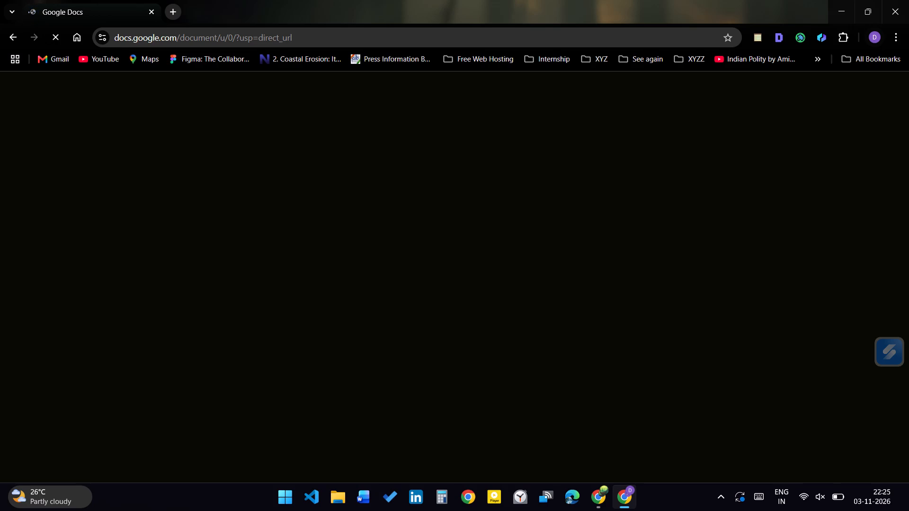
Change the web address to docs.google.com/forms/ and load the Google Forms home page.
click(357, 35)
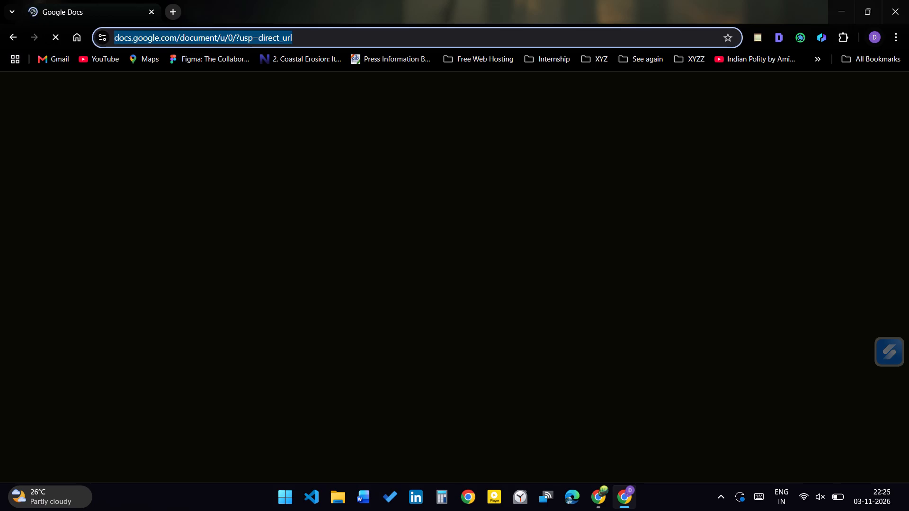
key(Right)
key(BackSpace)
key(BackSpace)
key(BackSpace)
key(BackSpace)
key(BackSpace)
key(BackSpace)
key(BackSpace)
key(BackSpace)
key(BackSpace)
key(BackSpace)
key(BackSpace)
key(BackSpace)
key(BackSpace)
key(BackSpace)
key(BackSpace)
key(BackSpace)
key(BackSpace)
key(BackSpace)
key(BackSpace)
key(BackSpace)
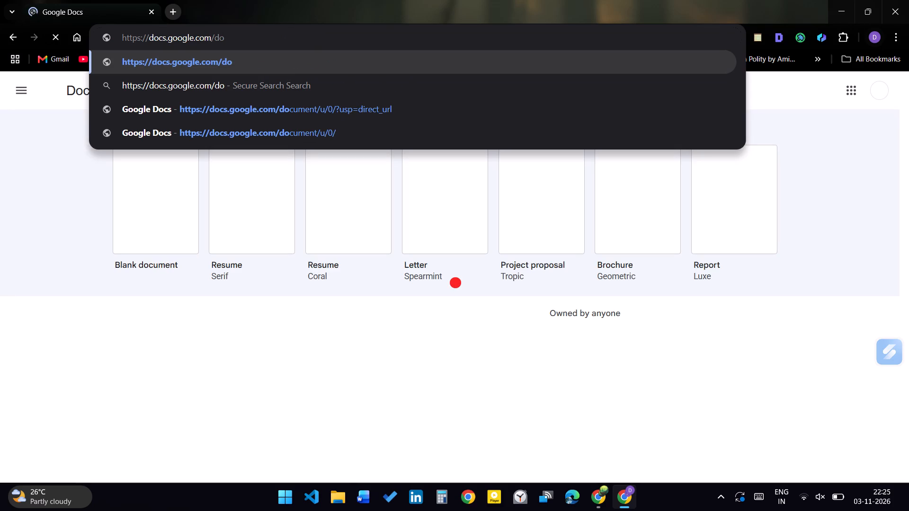
key(BackSpace)
key(BackSpace)
key(BackSpace)
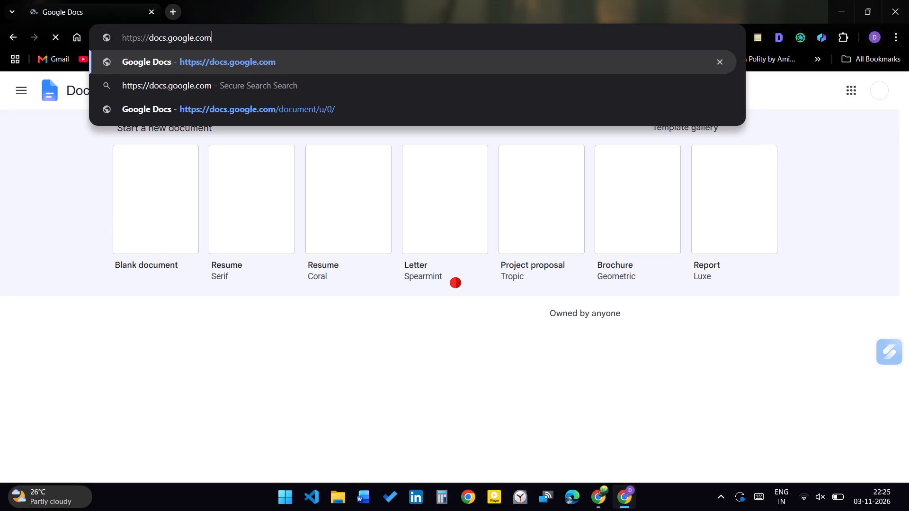
key(slash)
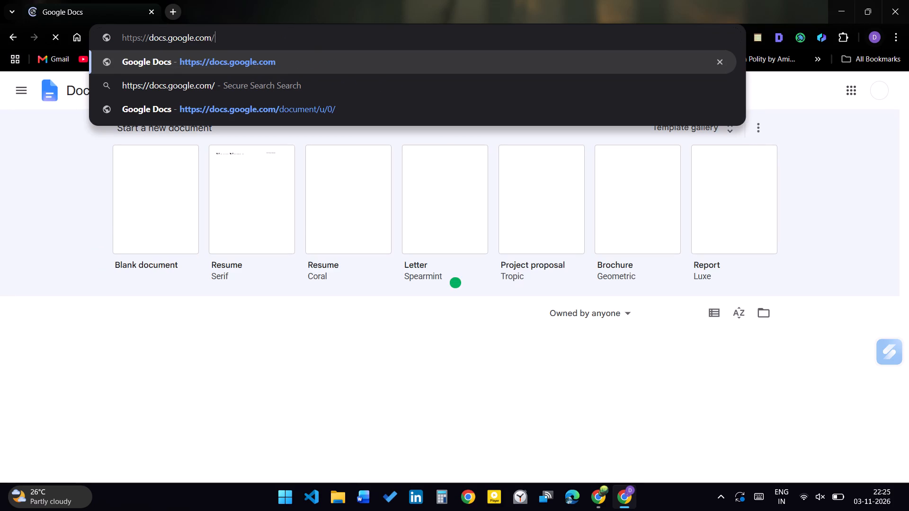
text(forms)
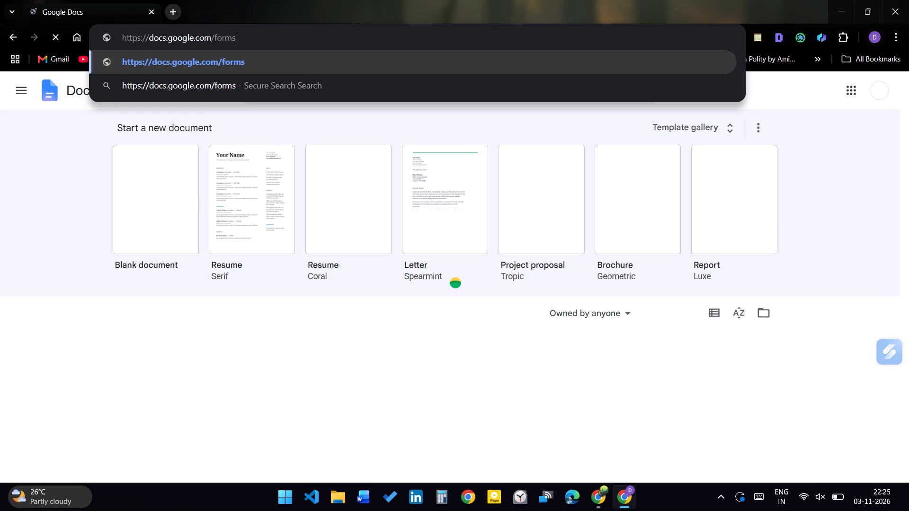
key(slash)
key(Return)
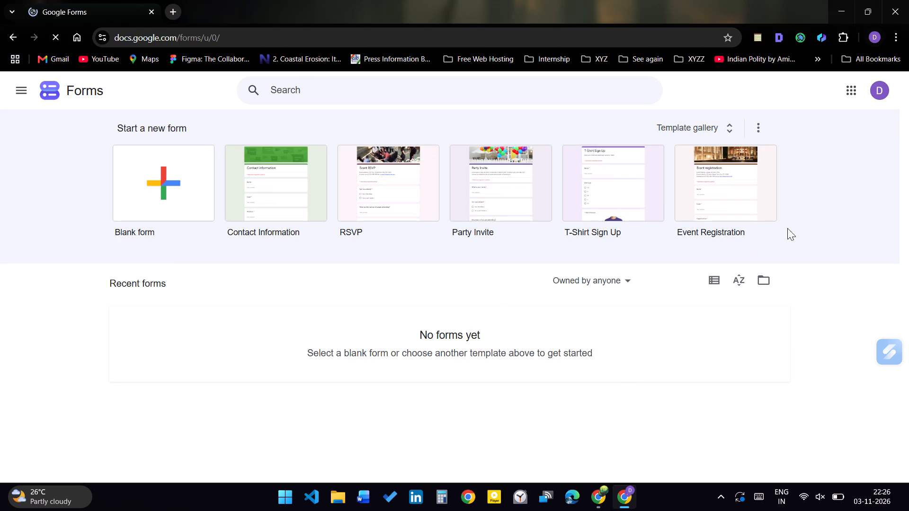
Copy the Google Forms address, close this browser window, and load the address in the other profile's window.
click(538, 34)
key(ctrl+c)
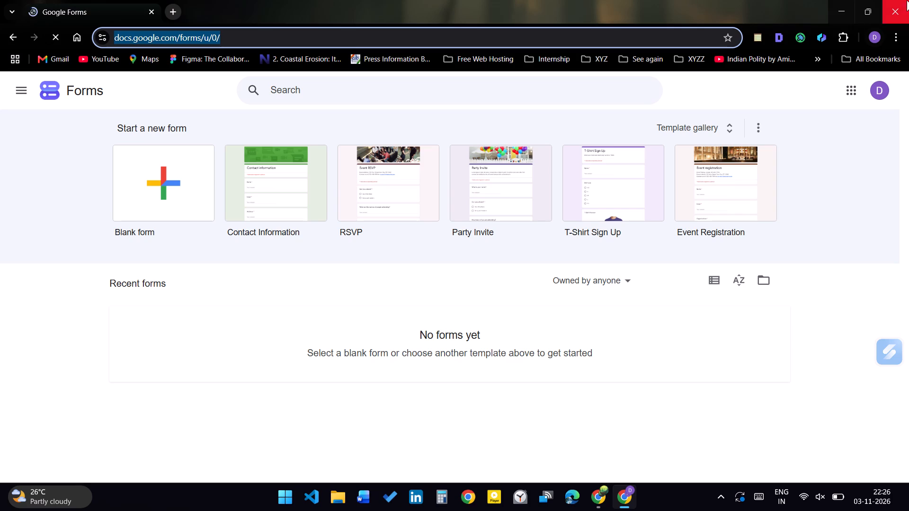
click(887, 9)
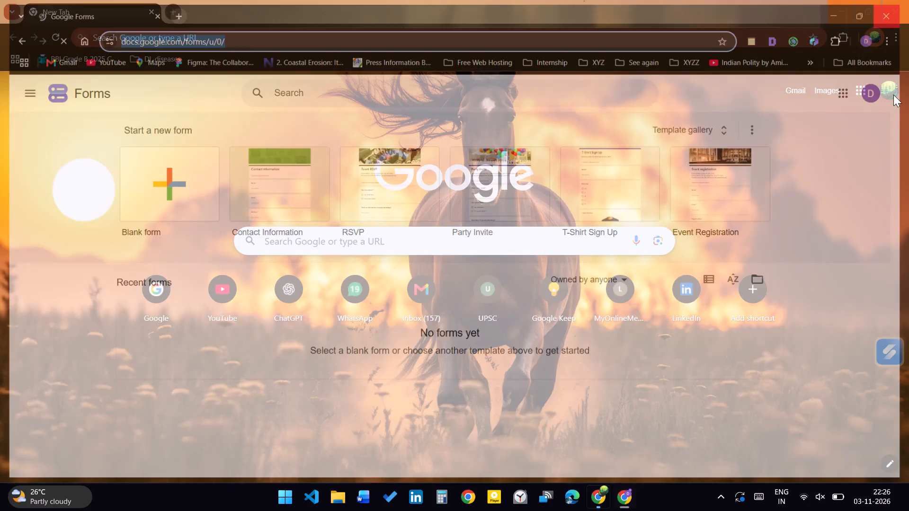
click(868, 29)
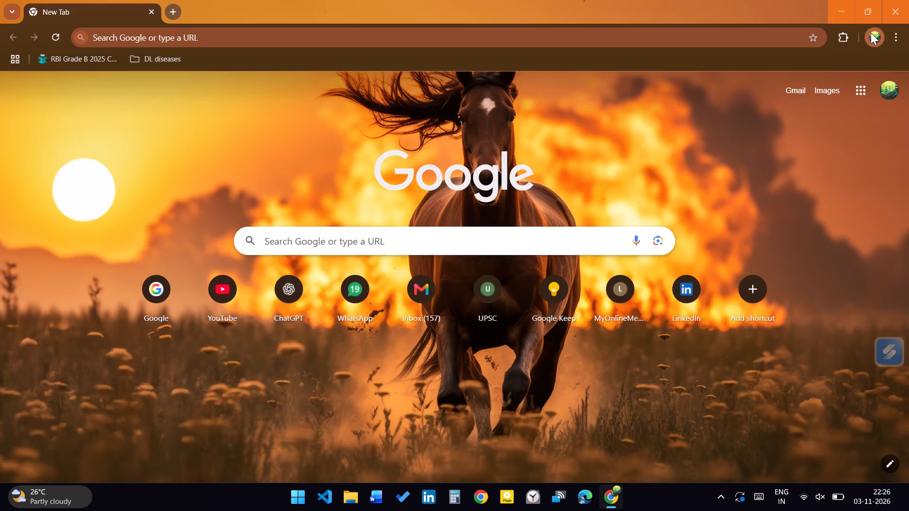
click(874, 37)
click(874, 37)
click(610, 35)
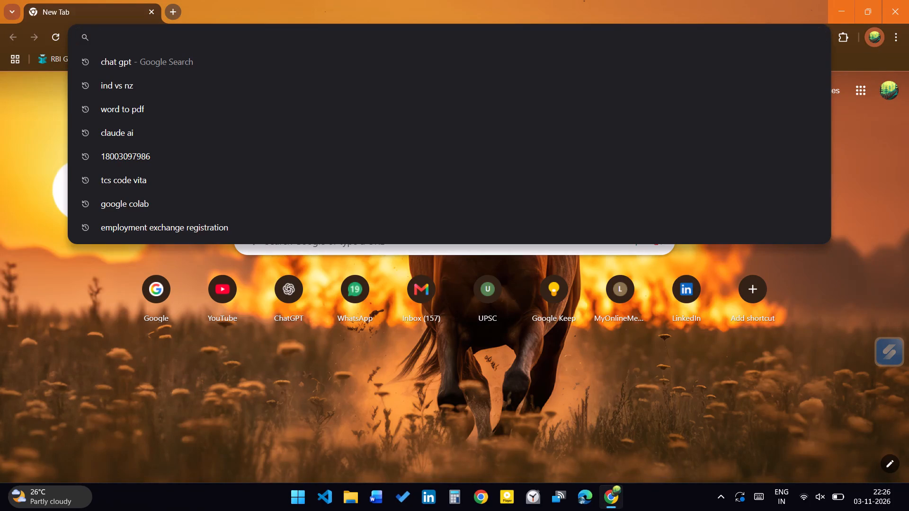
key(ctrl+v)
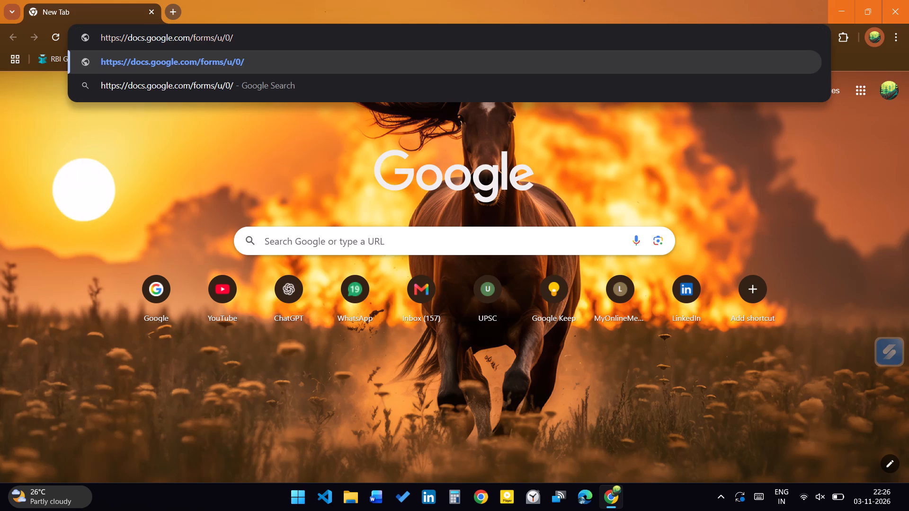
key(Return)
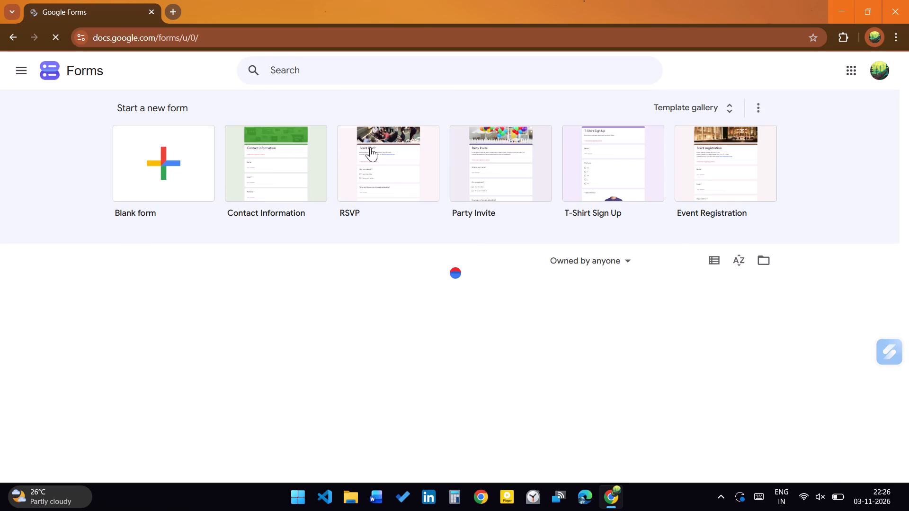
Create a new form from the Party Invite template.
click(486, 165)
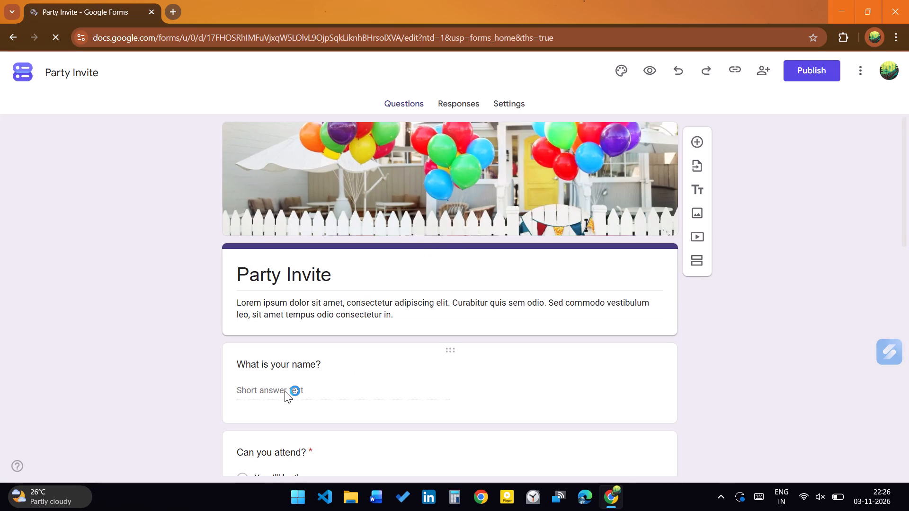
Replace the text of the "How many of you are attending?" question with "Roll No".
scroll(285, 391, down, 1)
scroll(309, 431, down, 1)
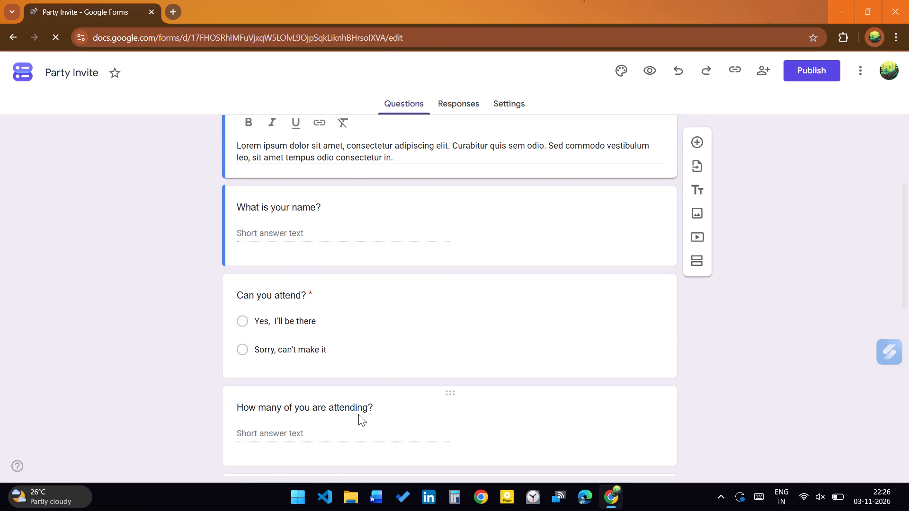
scroll(358, 414, up, 1)
scroll(358, 414, down, 1)
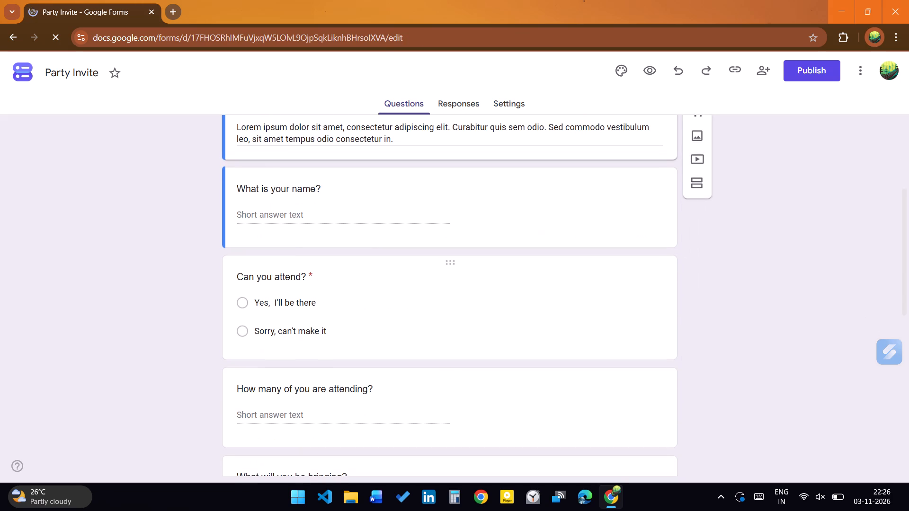
scroll(358, 414, down, 3)
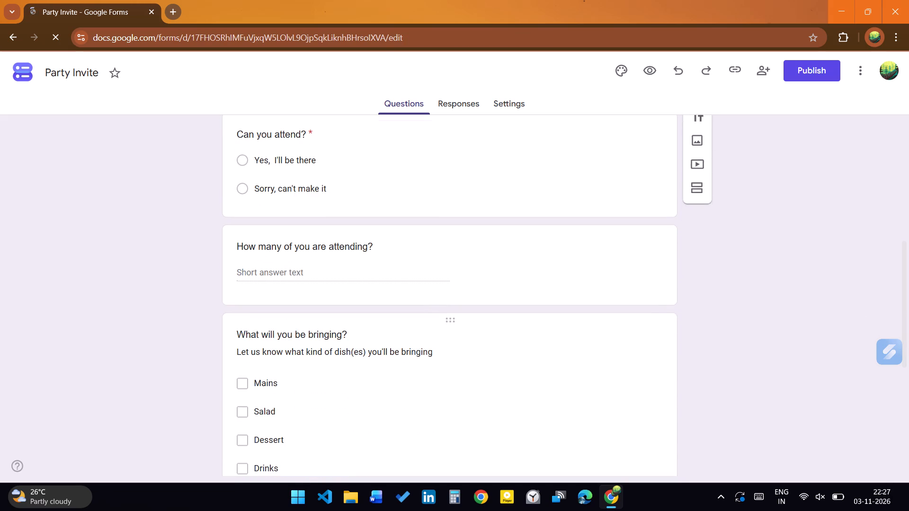
scroll(358, 414, down, 1)
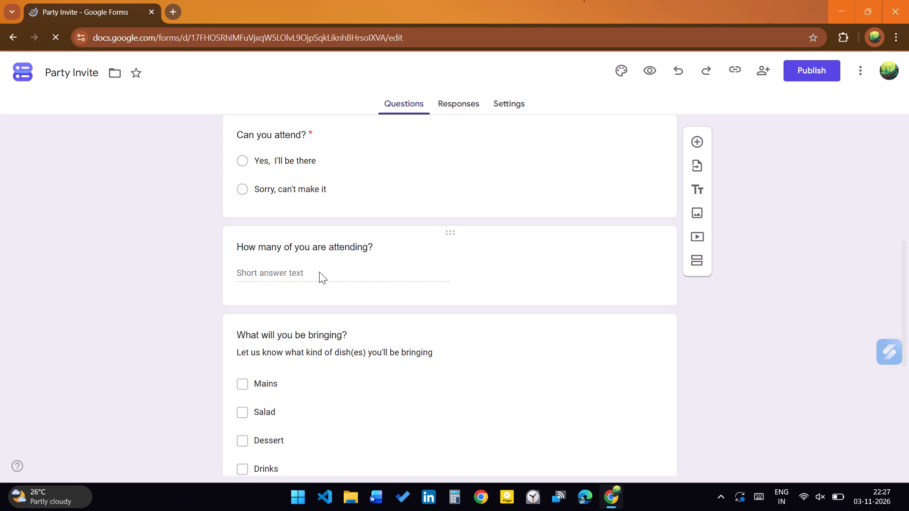
click(383, 243)
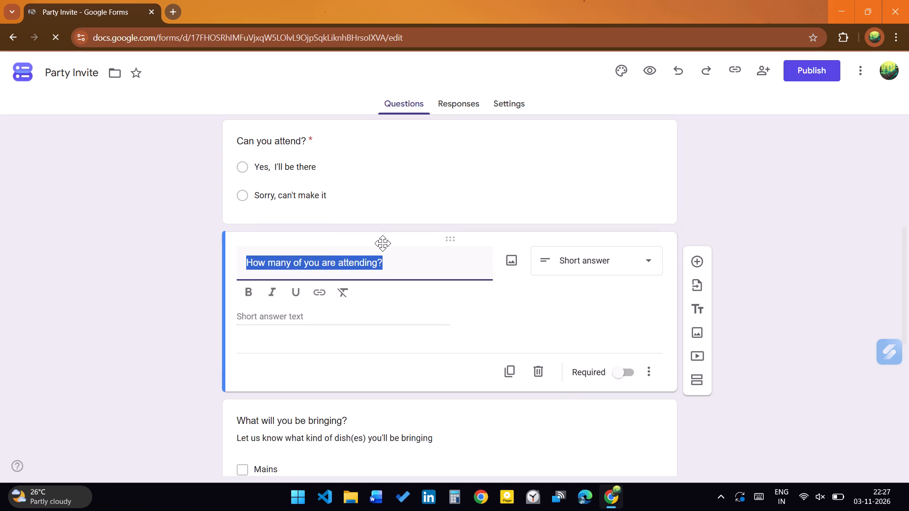
key(BackSpace)
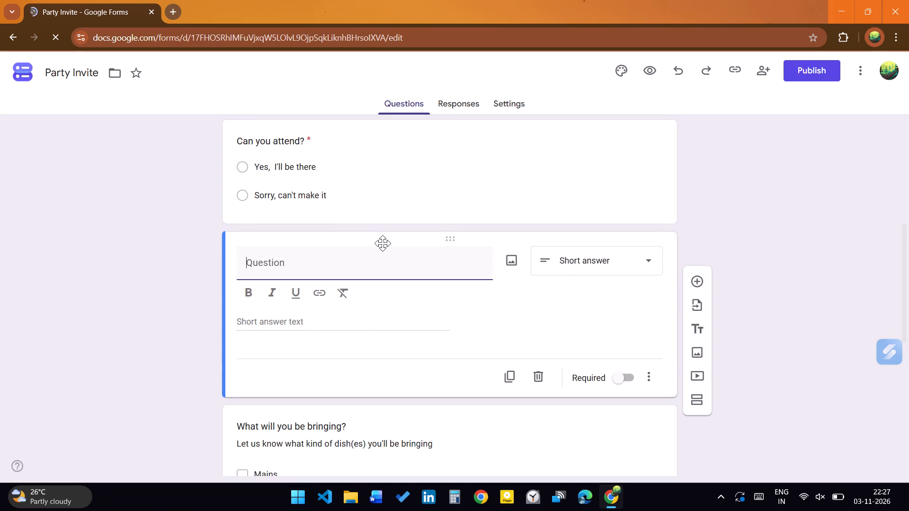
text(Roll)
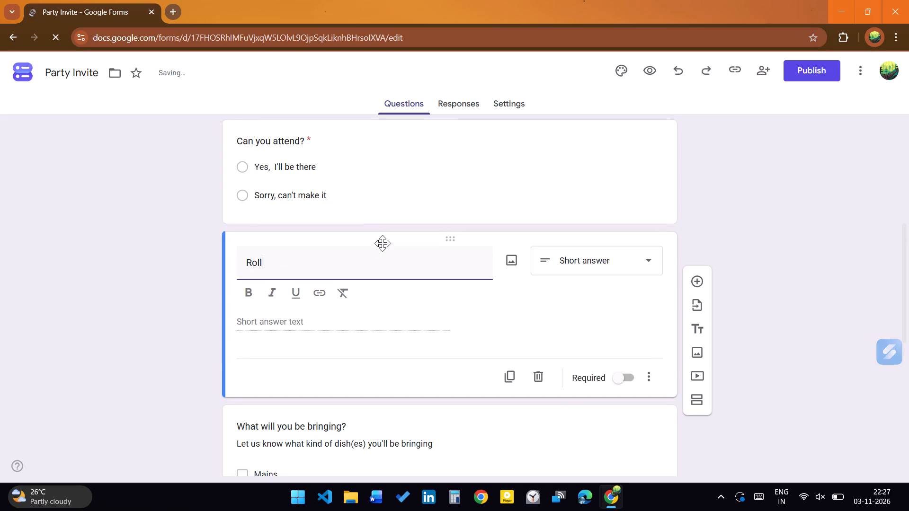
key(space)
text(No)
Delete the "What will you be bringing?" question from the form.
scroll(383, 243, down, 1)
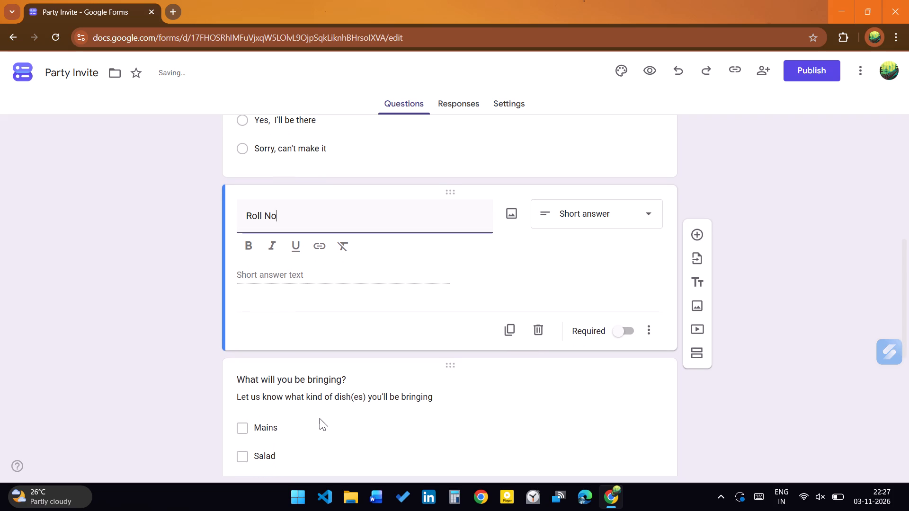
scroll(320, 418, down, 2)
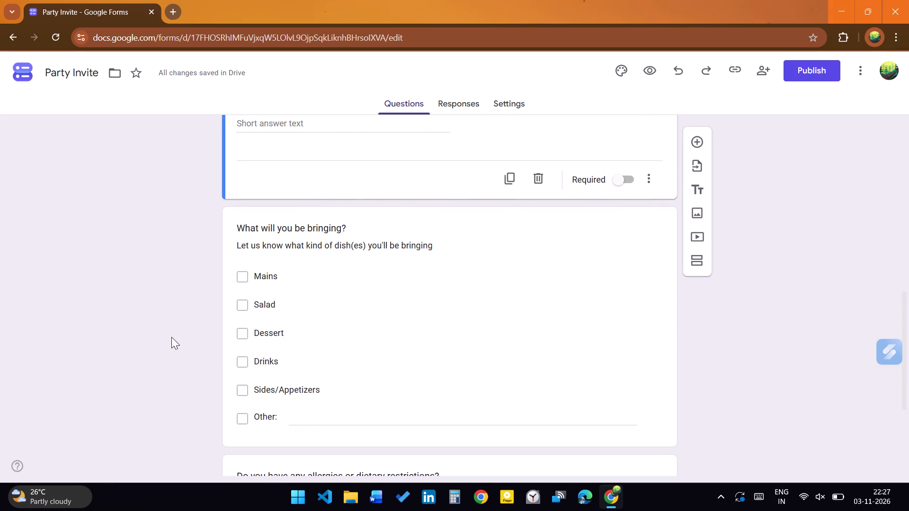
scroll(308, 366, down, 1)
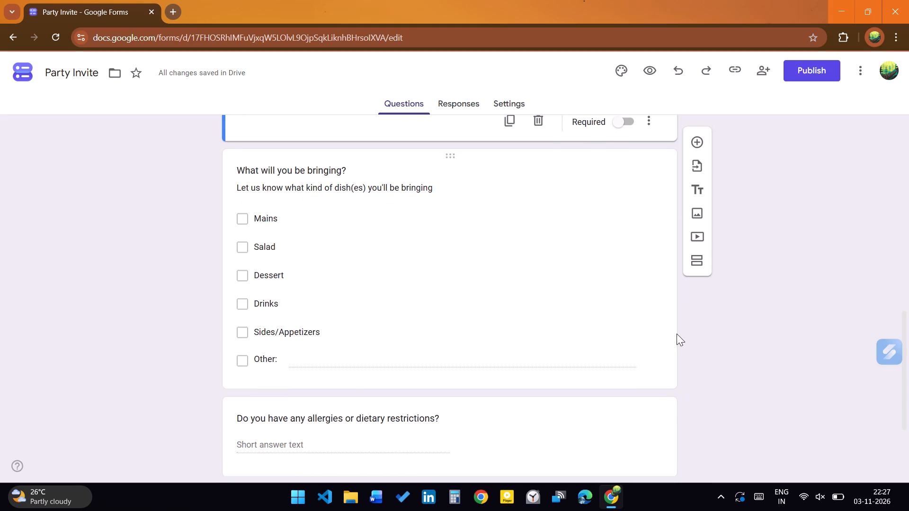
click(677, 334)
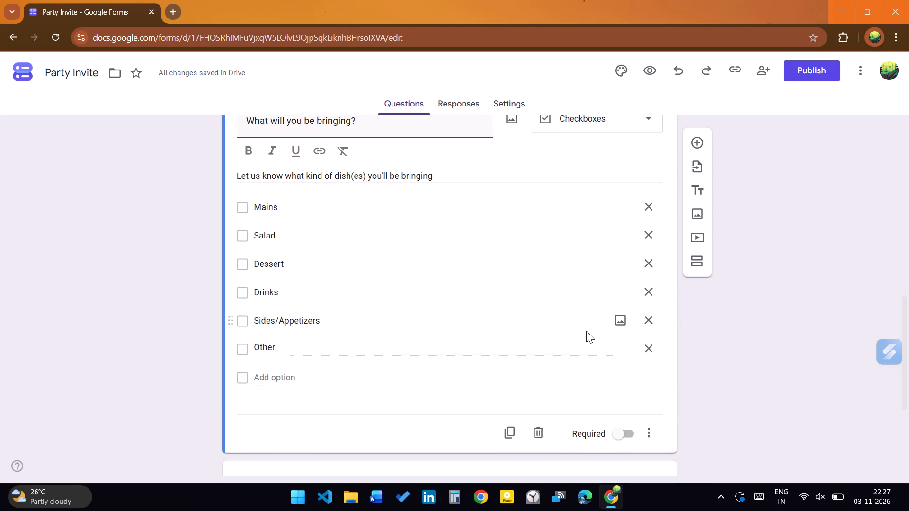
scroll(586, 331, up, 1)
scroll(623, 450, down, 1)
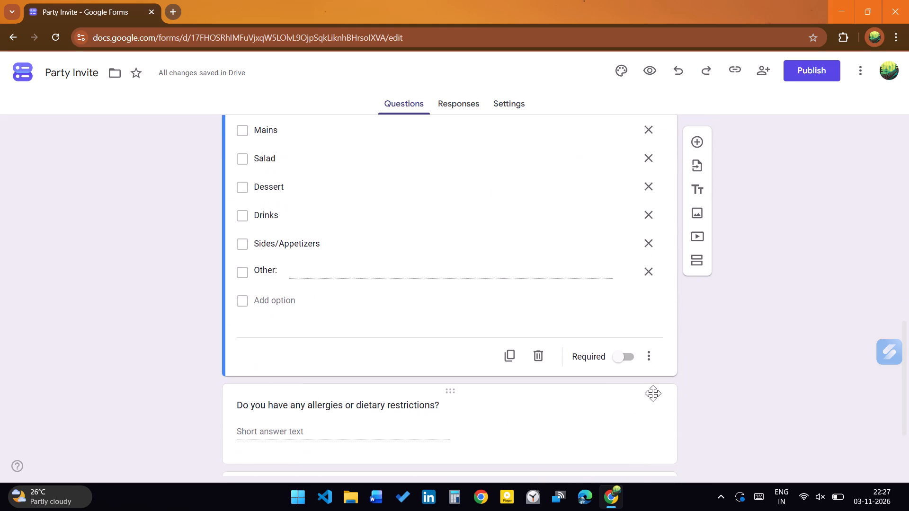
click(650, 352)
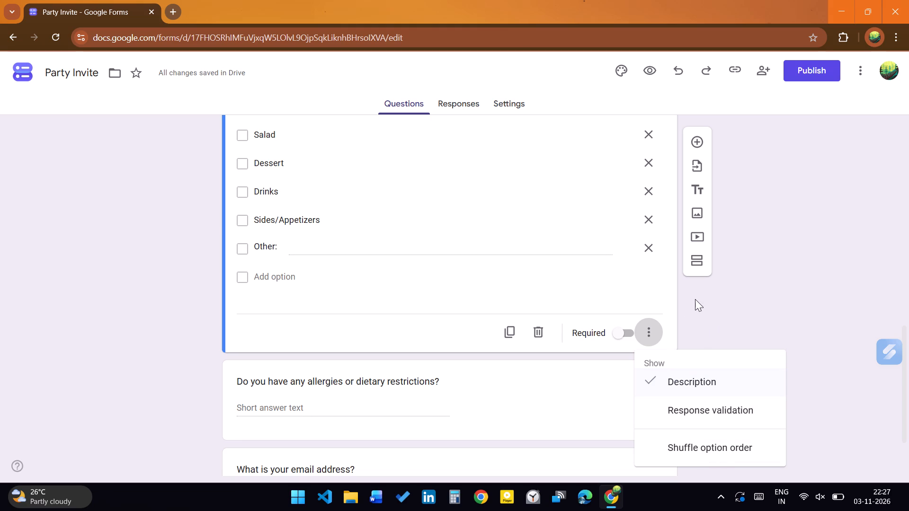
scroll(695, 299, up, 5)
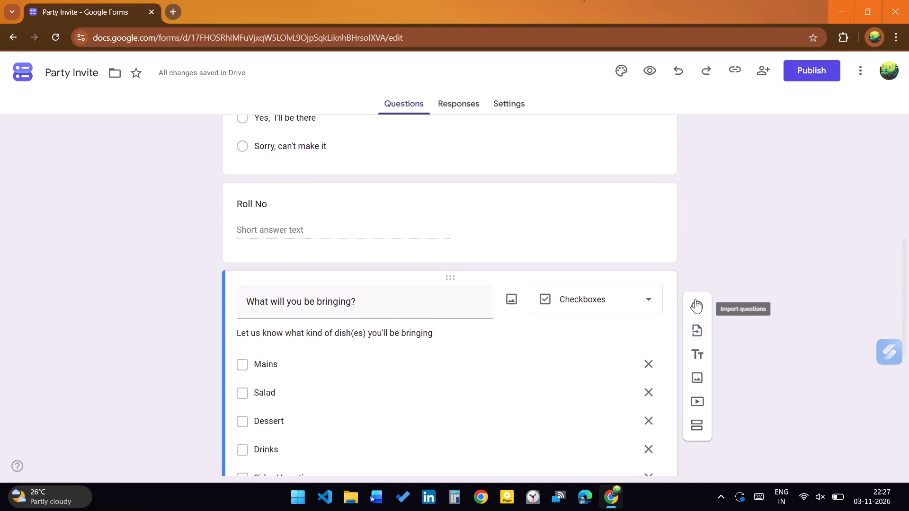
scroll(695, 299, up, 1)
scroll(695, 299, down, 1)
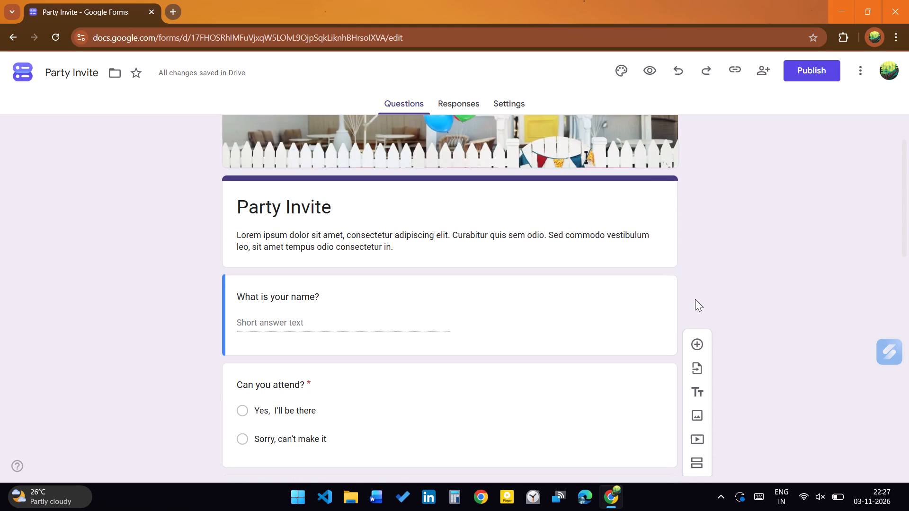
scroll(695, 299, down, 5)
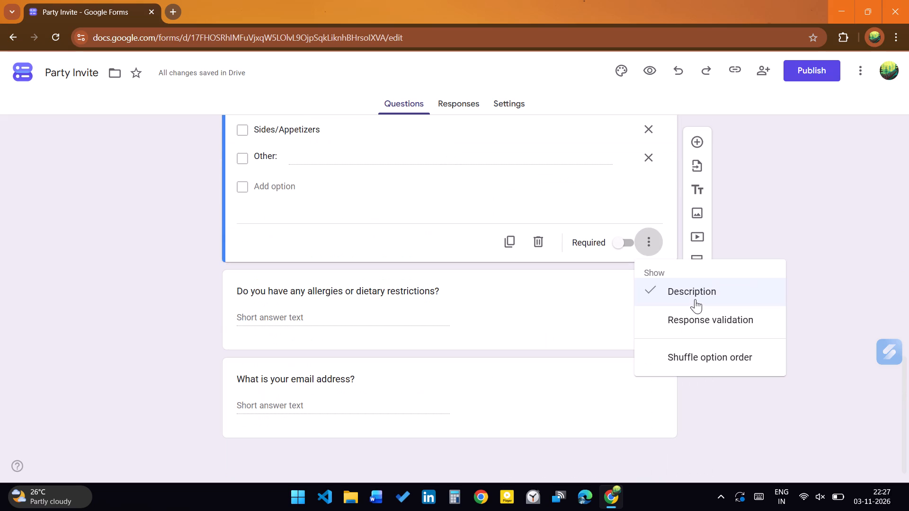
click(540, 238)
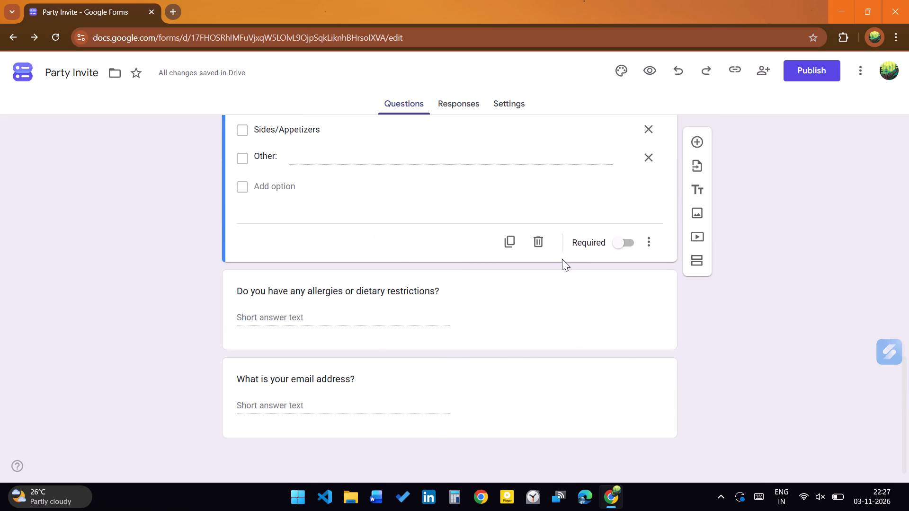
scroll(255, 284, up, 2)
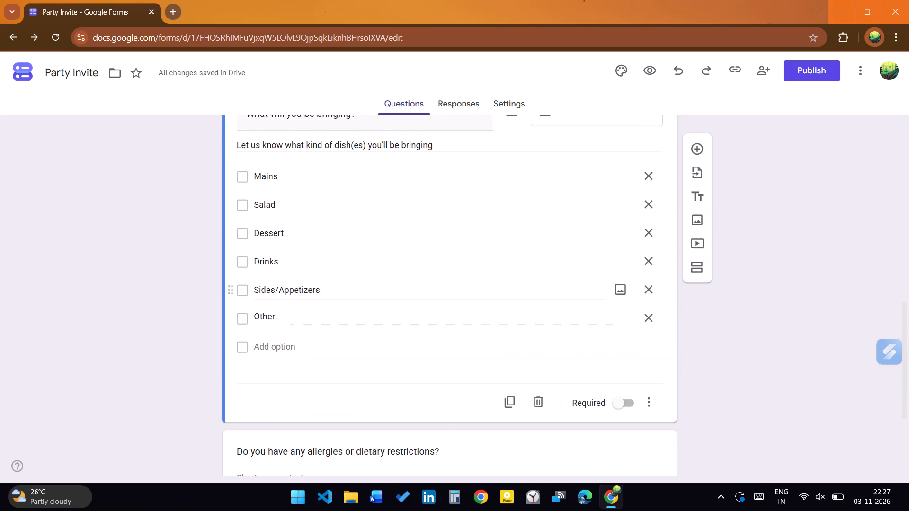
scroll(255, 284, up, 1)
scroll(255, 284, down, 1)
scroll(255, 284, up, 4)
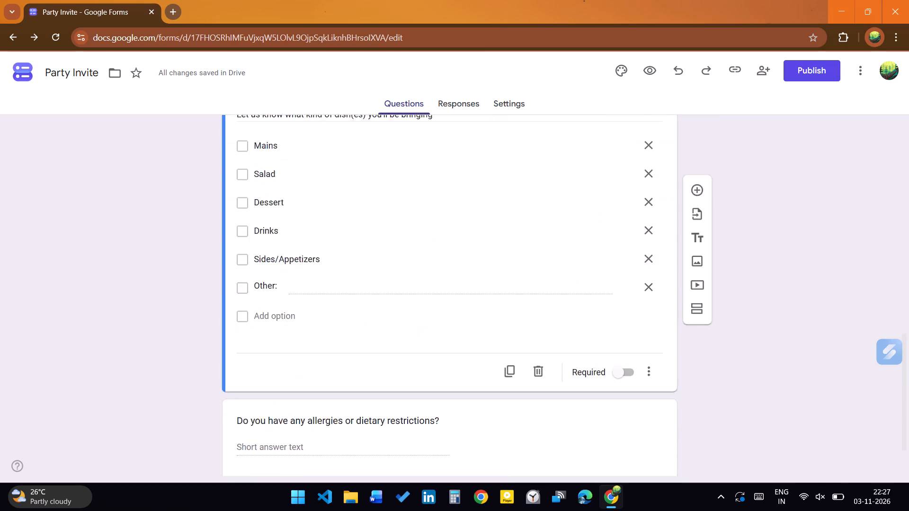
scroll(255, 284, up, 1)
scroll(255, 284, down, 4)
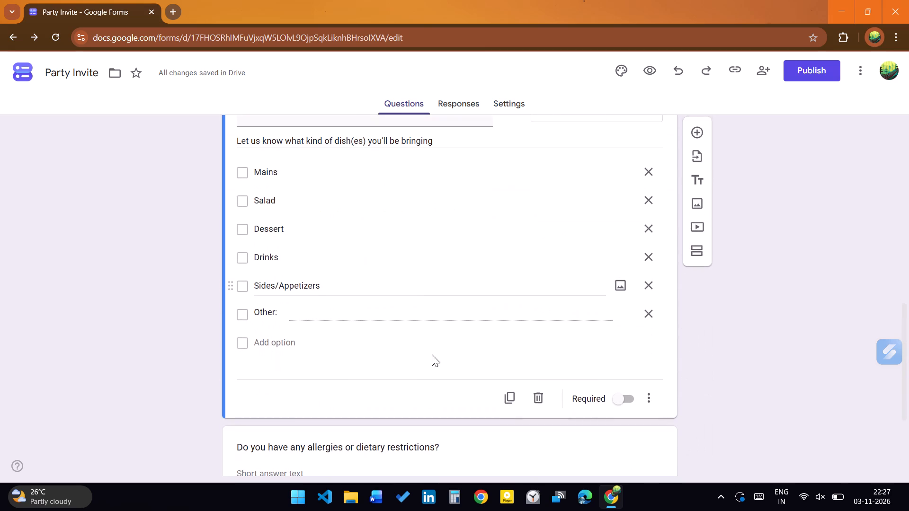
click(532, 396)
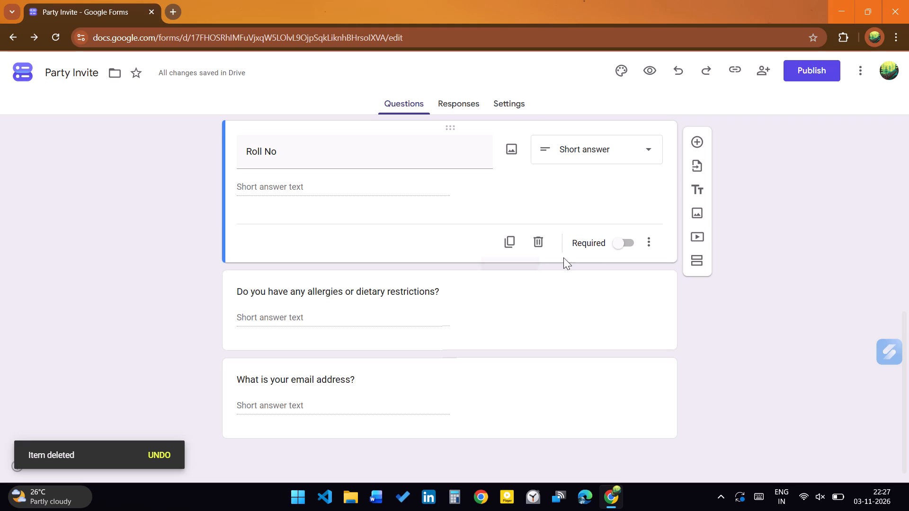
click(650, 242)
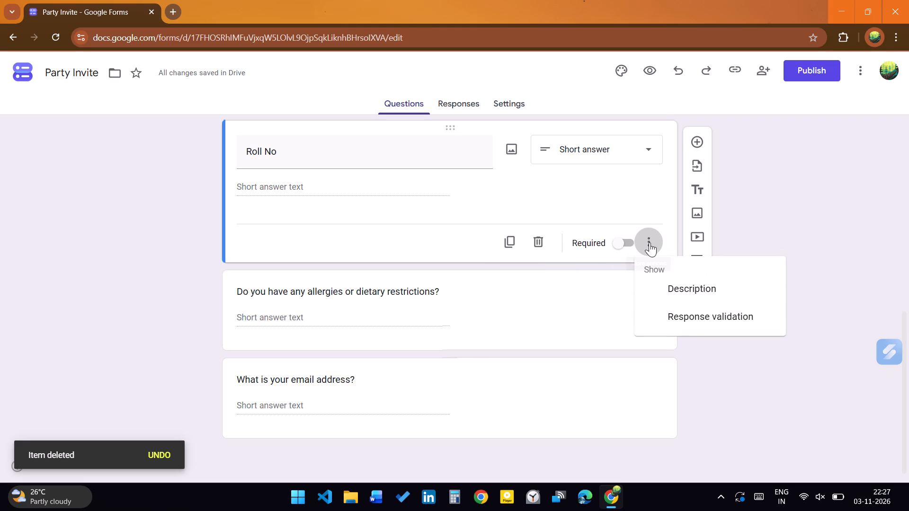
click(767, 372)
Add a multiple-choice question titled "Gender" below Roll No, with the options Male and Female.
scroll(767, 372, up, 2)
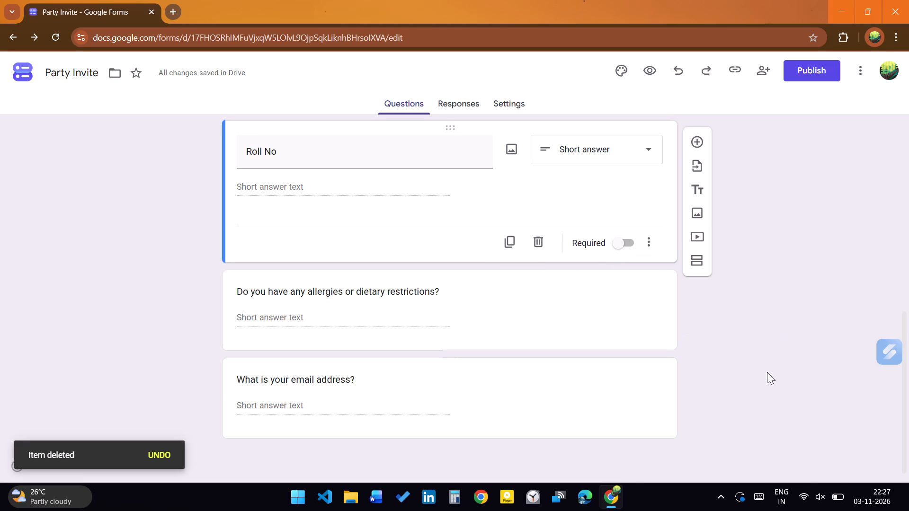
scroll(767, 372, up, 5)
scroll(767, 372, down, 4)
scroll(767, 372, up, 1)
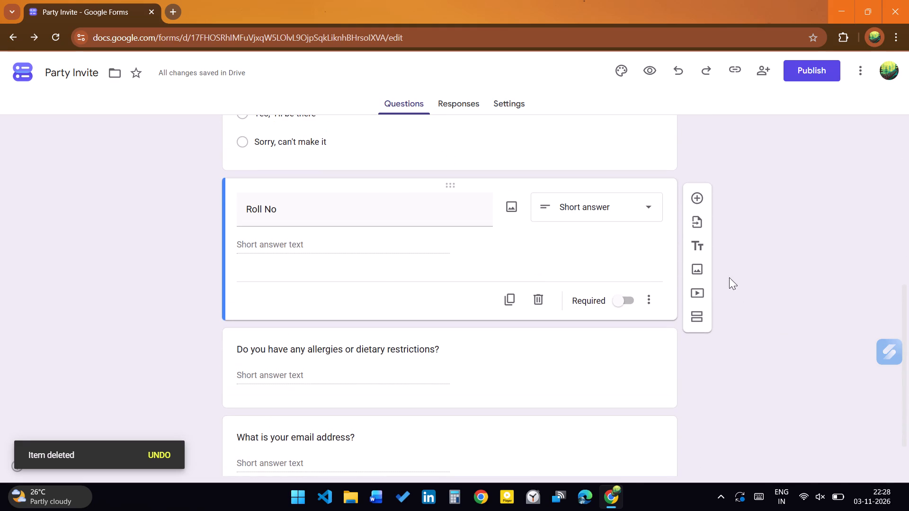
click(695, 196)
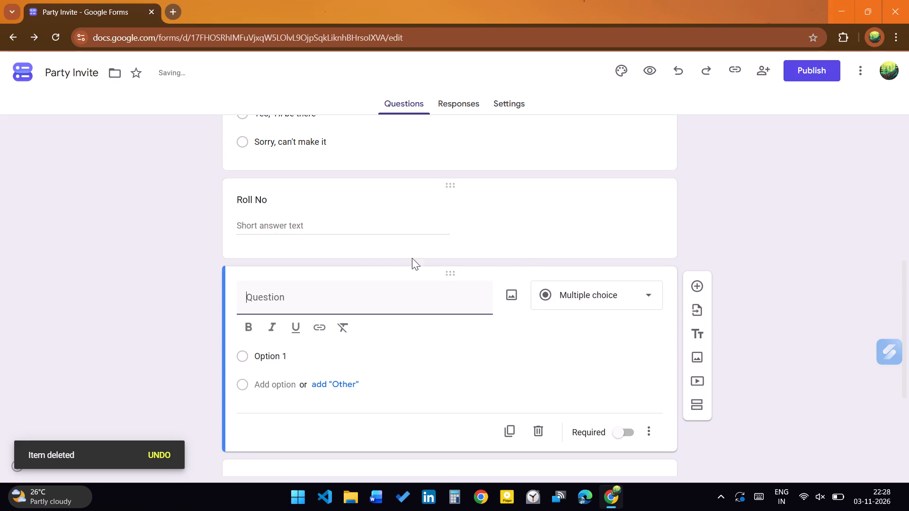
key(shift+g)
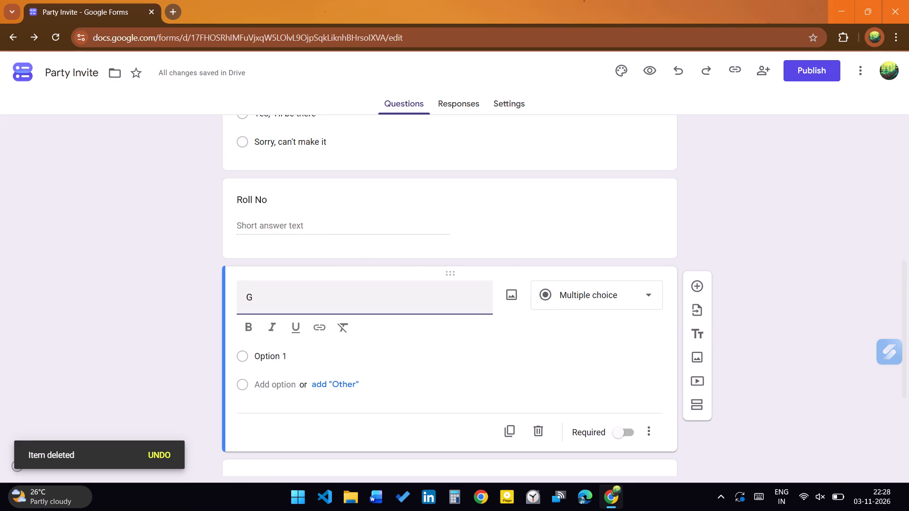
text(ender)
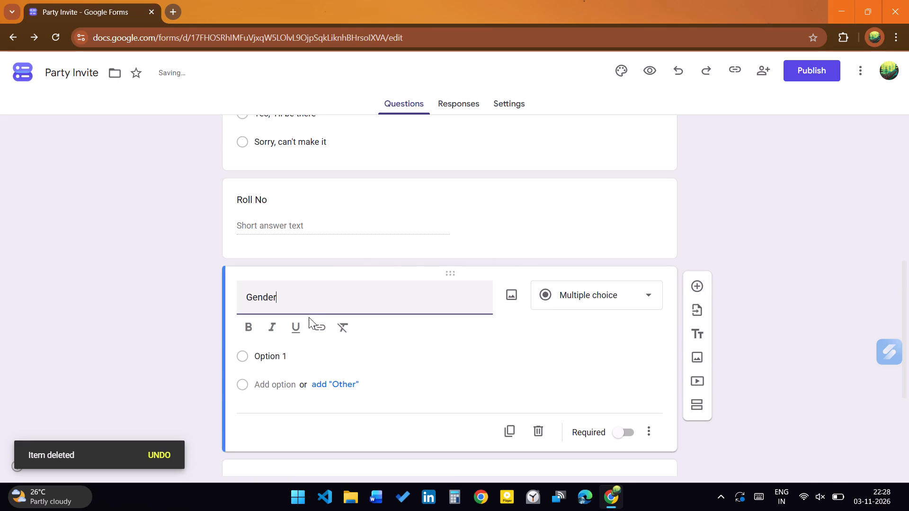
click(296, 357)
text(Male)
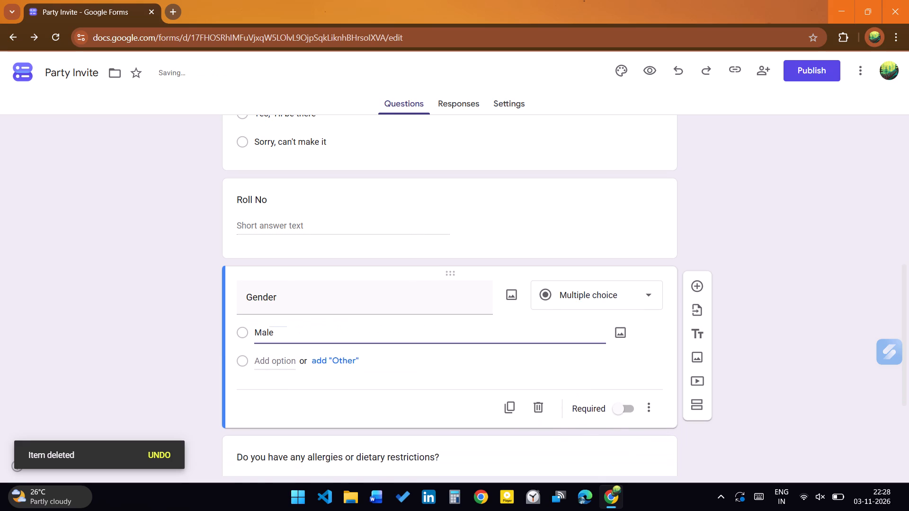
click(286, 360)
click(276, 380)
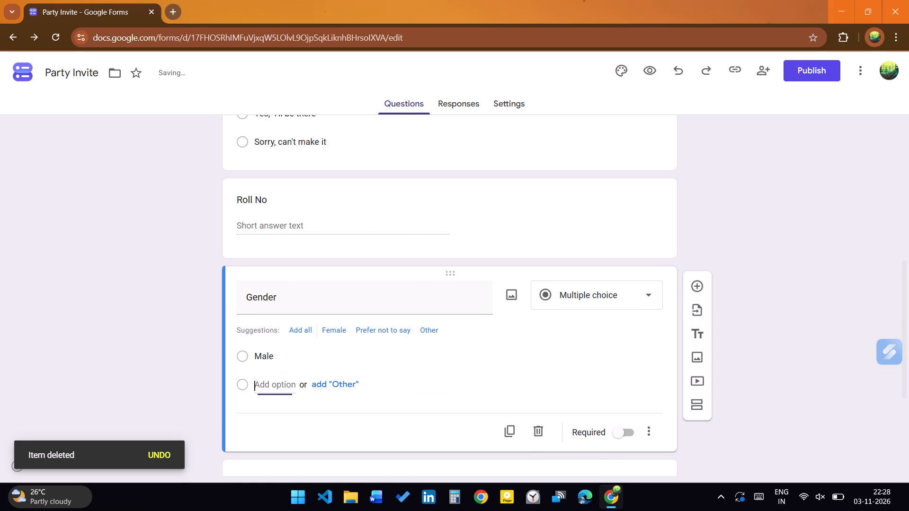
text(Female)
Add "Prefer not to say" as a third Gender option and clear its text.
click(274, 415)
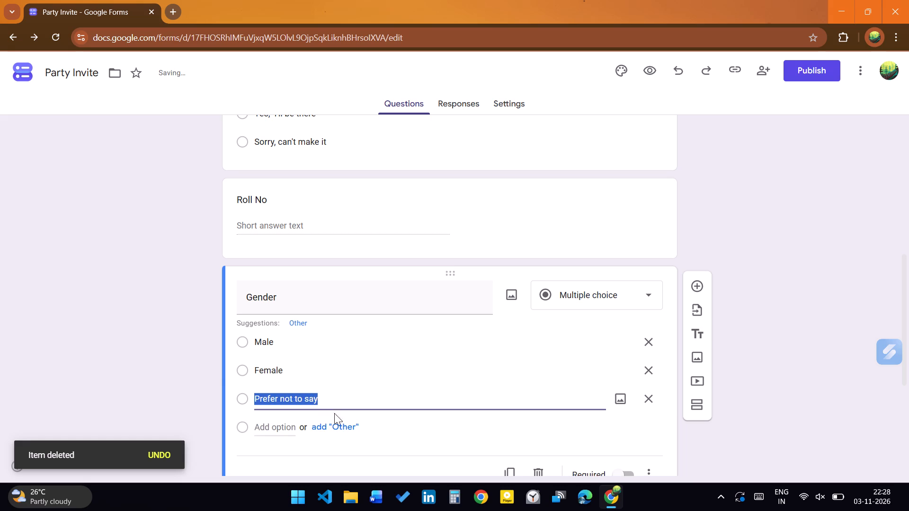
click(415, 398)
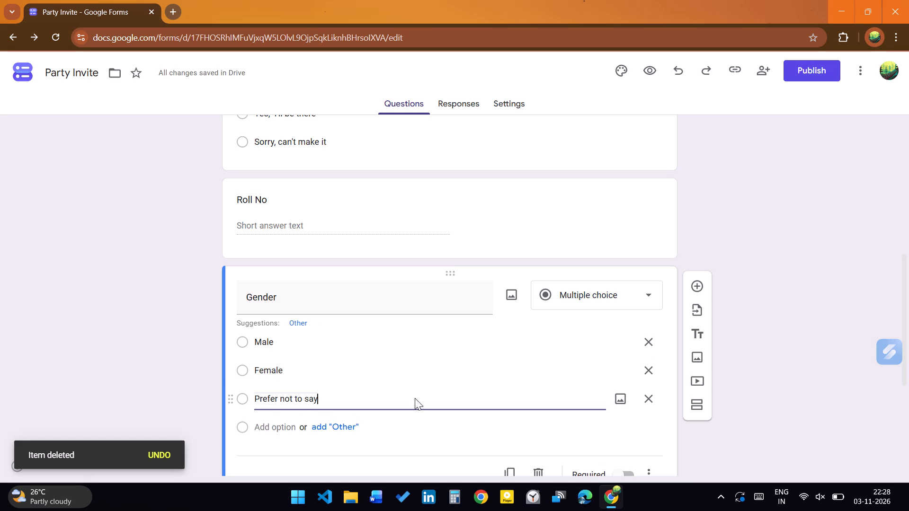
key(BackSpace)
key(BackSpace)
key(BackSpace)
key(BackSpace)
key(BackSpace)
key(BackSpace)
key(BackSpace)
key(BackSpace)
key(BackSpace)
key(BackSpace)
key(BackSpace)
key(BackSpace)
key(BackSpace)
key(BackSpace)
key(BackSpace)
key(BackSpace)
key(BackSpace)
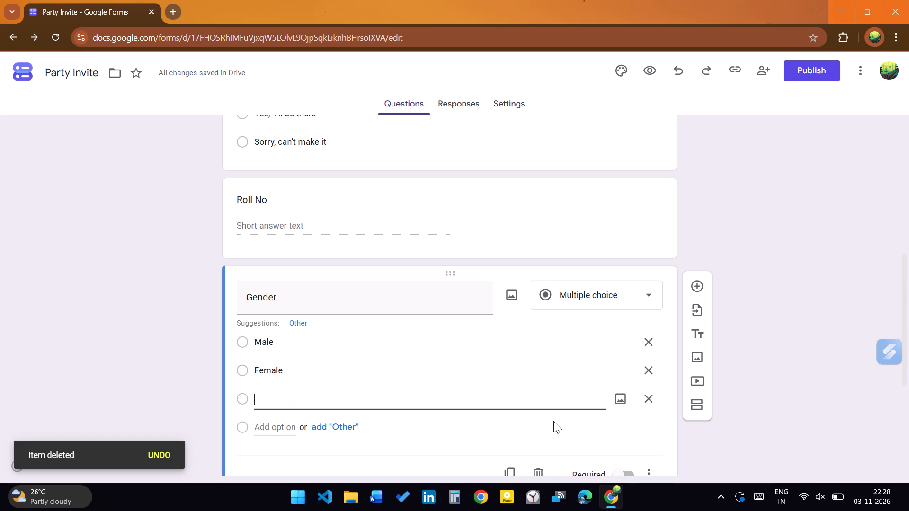
Make the Gender question required and remove its third option.
scroll(553, 421, down, 1)
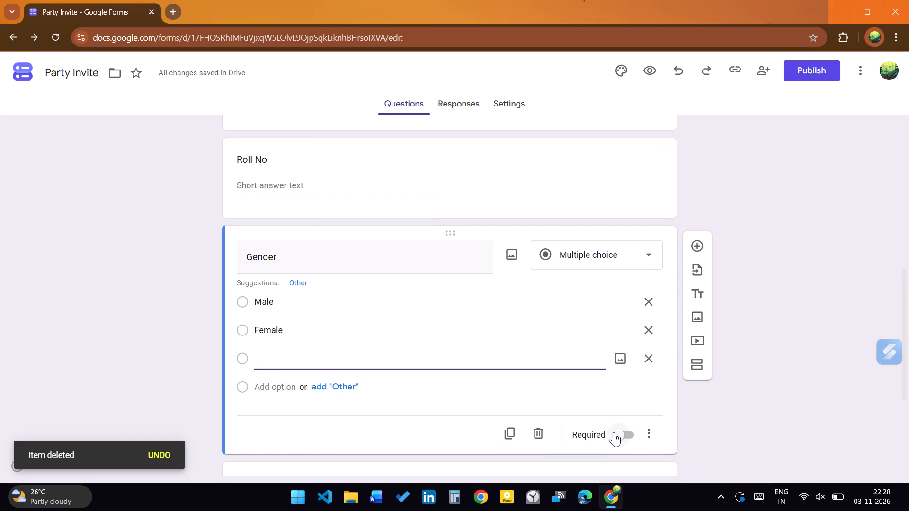
click(616, 432)
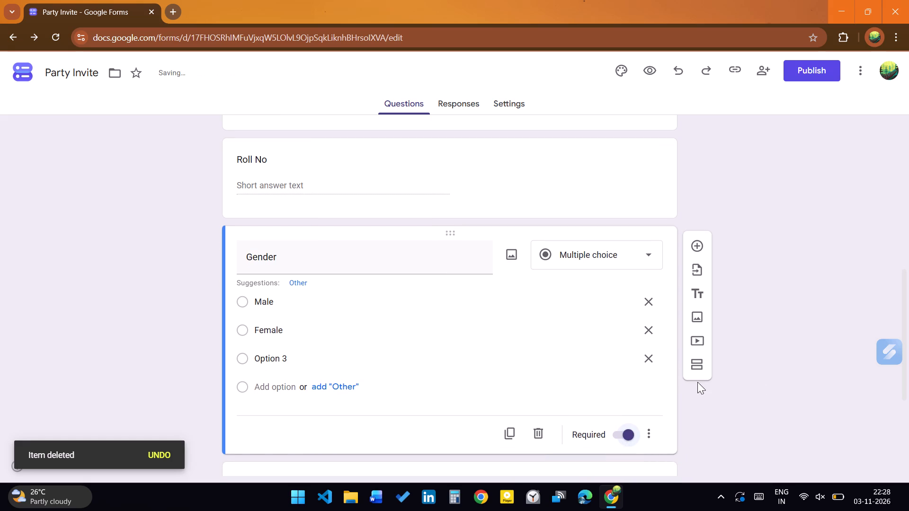
click(649, 357)
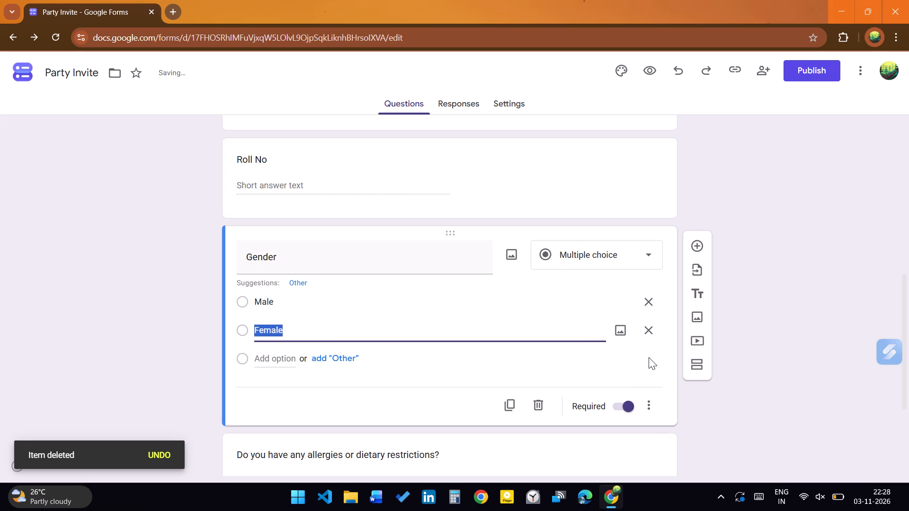
Add a new blank multiple-choice question directly below the Gender question.
scroll(750, 394, down, 1)
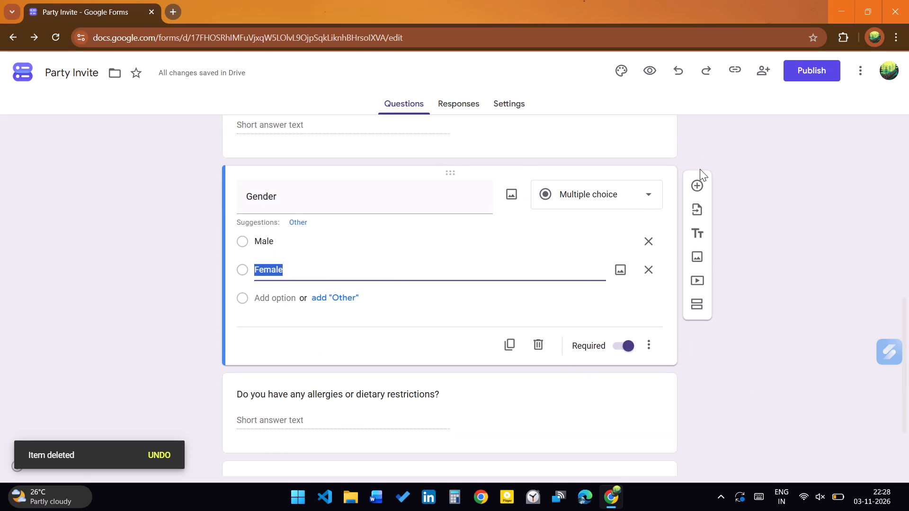
click(696, 187)
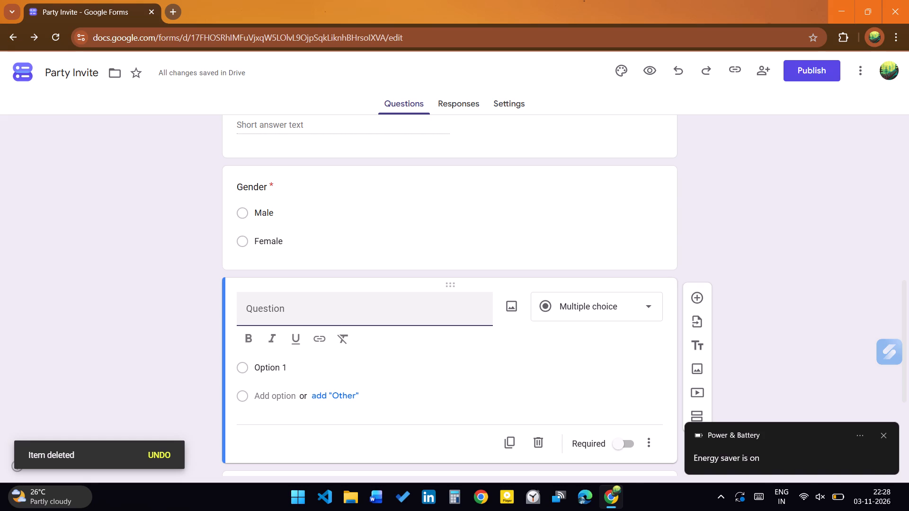
Replace the title of the allergies or dietary restrictions question with "Your hobbies".
scroll(351, 316, up, 4)
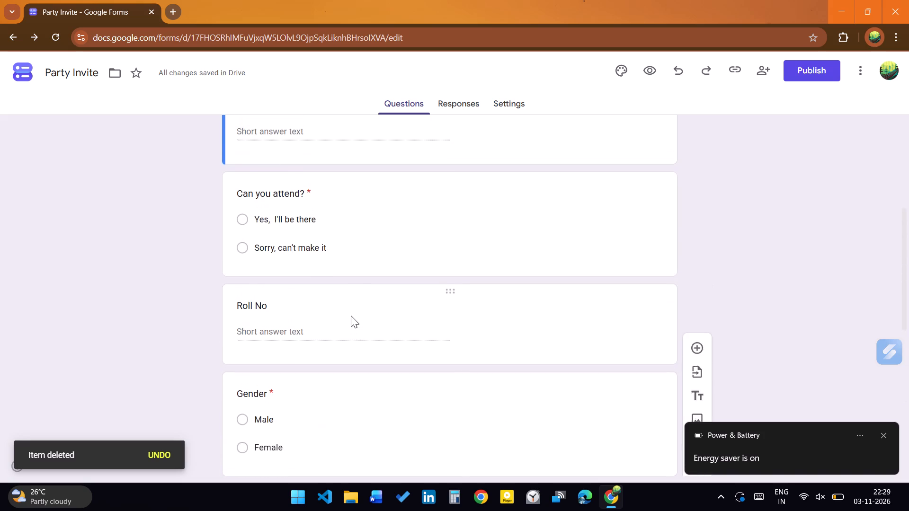
scroll(351, 316, up, 2)
scroll(351, 316, down, 3)
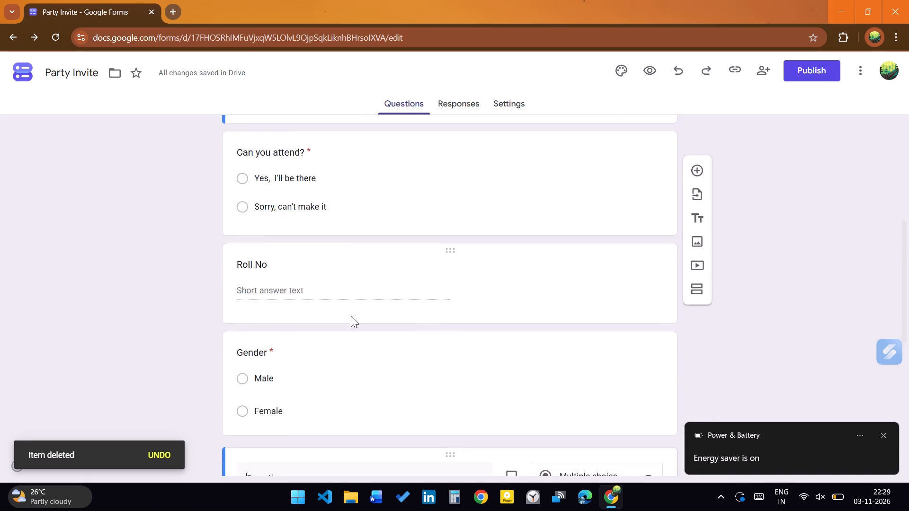
scroll(351, 316, down, 5)
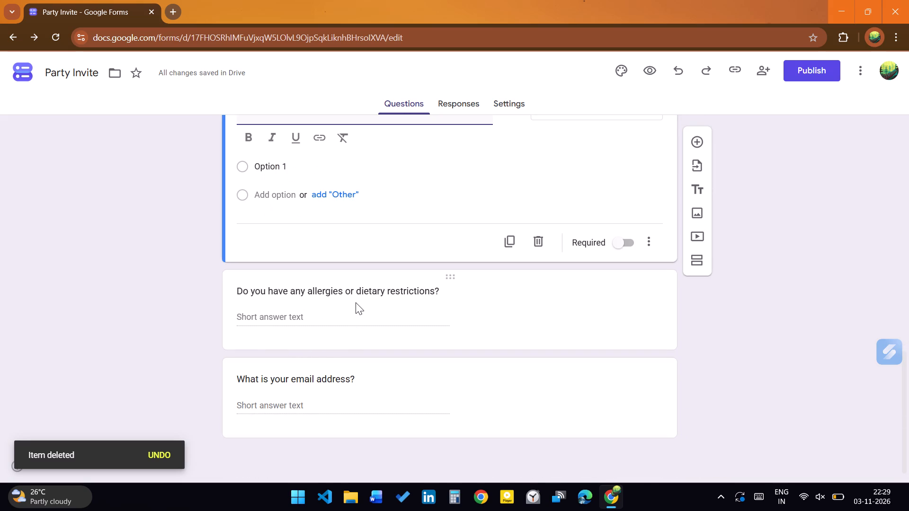
scroll(350, 345, up, 1)
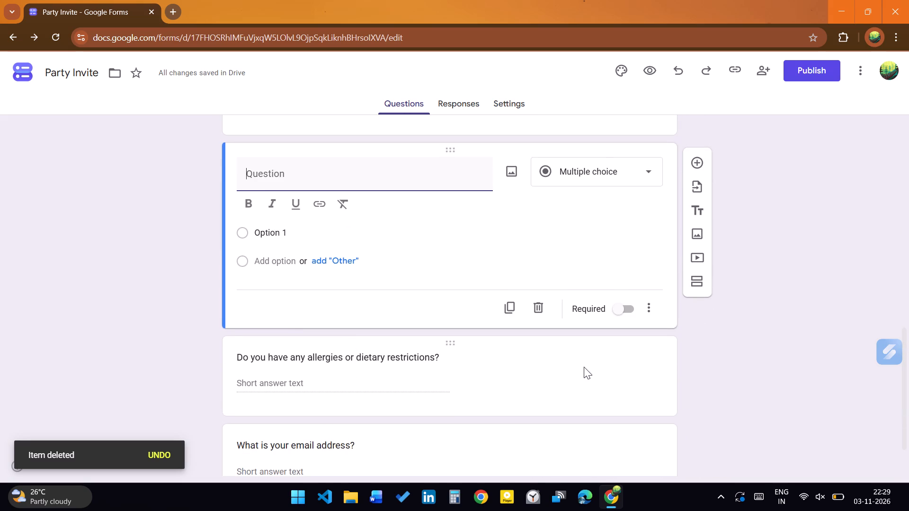
scroll(584, 367, down, 2)
click(438, 290)
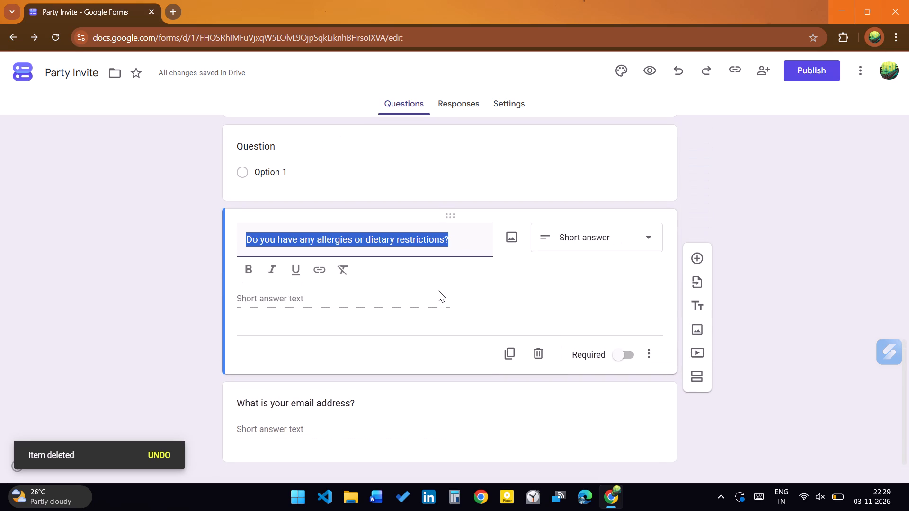
text(Yoy)
key(BackSpace)
text(ur)
key(space)
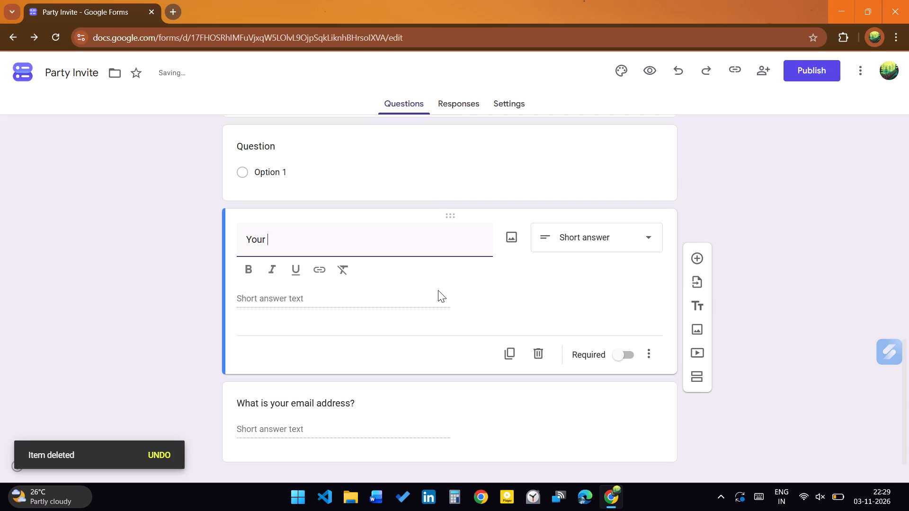
text(hobbies)
key(space)
text(or)
key(space)
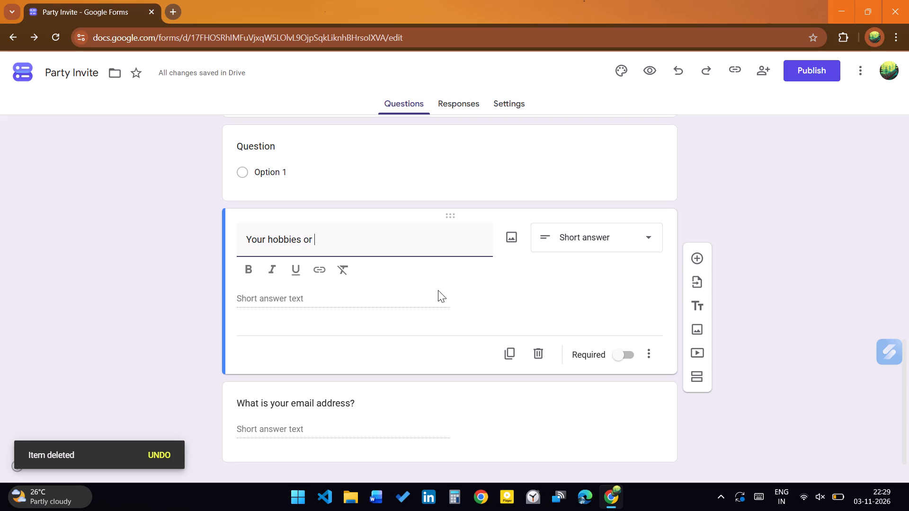
text(any)
key(space)
key(BackSpace)
key(BackSpace)
key(BackSpace)
key(BackSpace)
key(BackSpace)
key(BackSpace)
key(BackSpace)
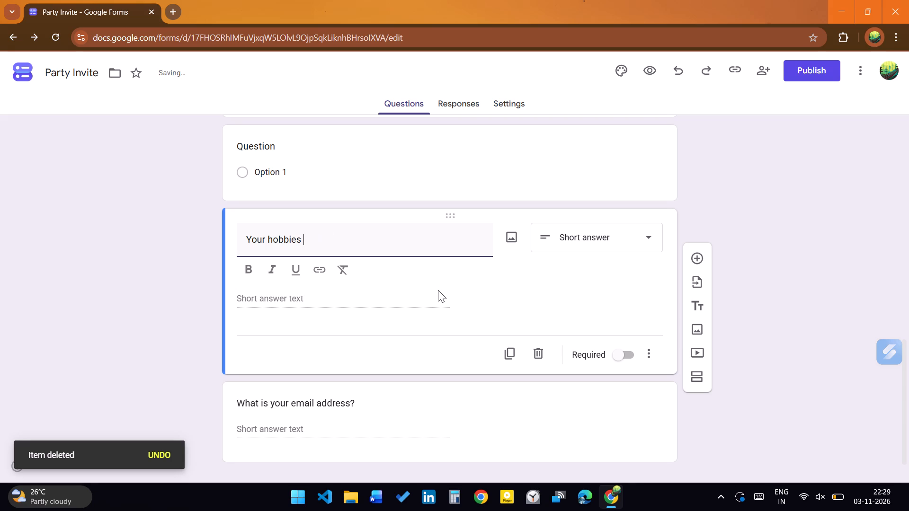
key(BackSpace)
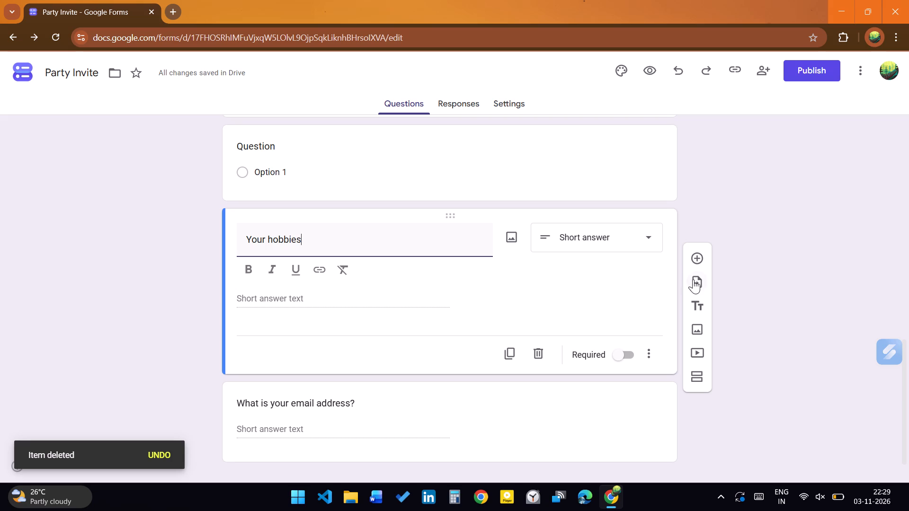
Add a multiple-choice question titled "Food" below Your hobbies, with the options VEG and NON VEG.
click(696, 257)
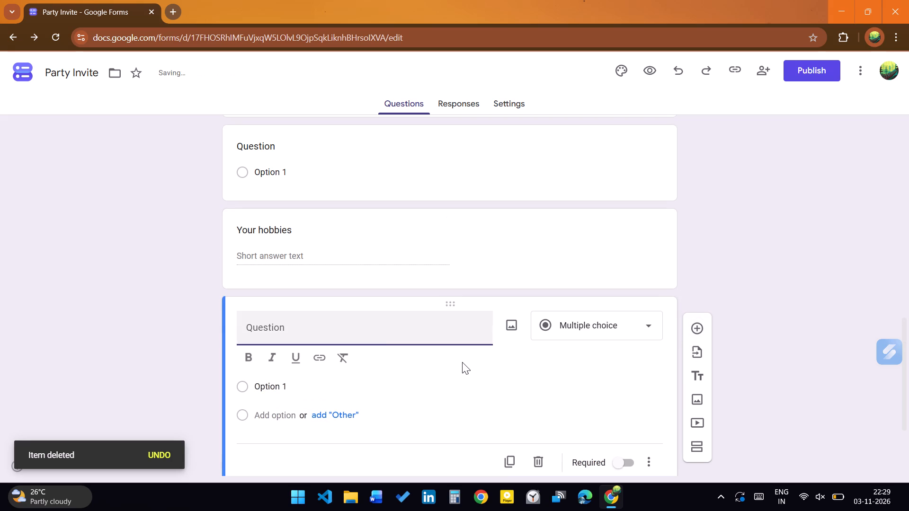
scroll(462, 362, down, 1)
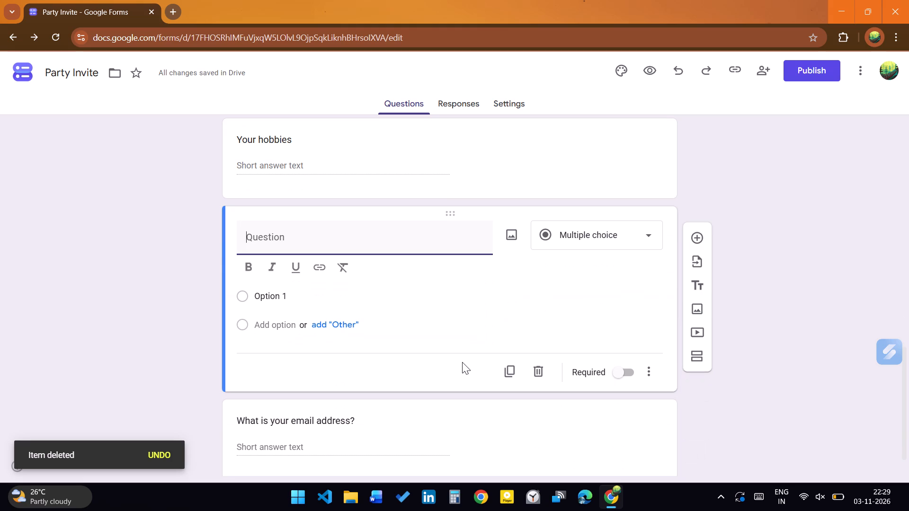
text(Food)
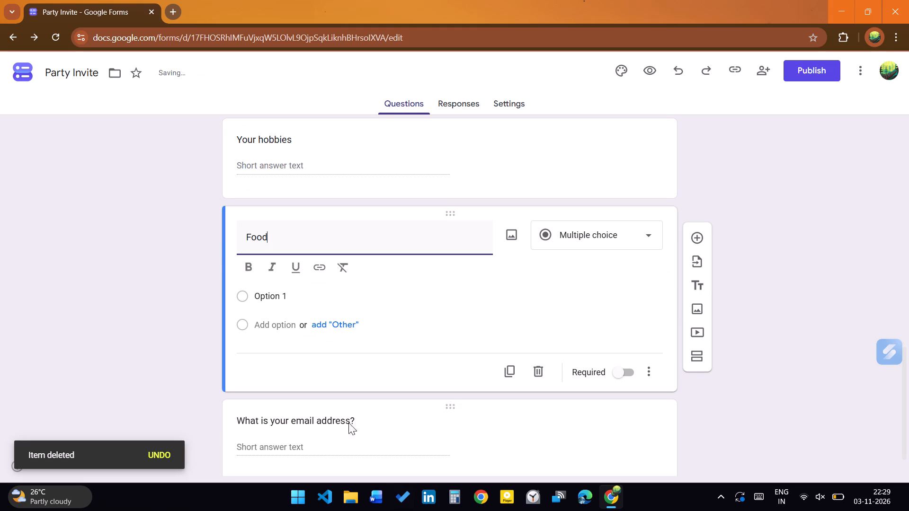
click(299, 300)
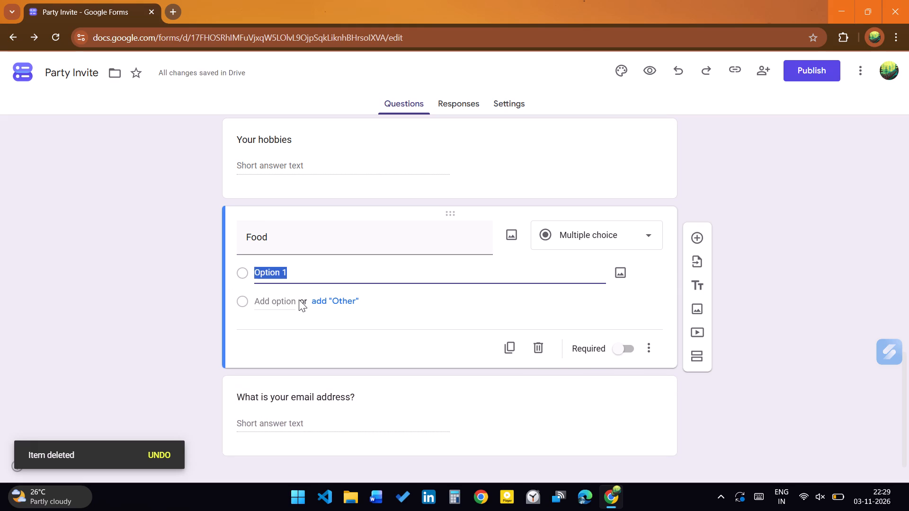
key(shift+b)
key(BackSpace)
text(VE)
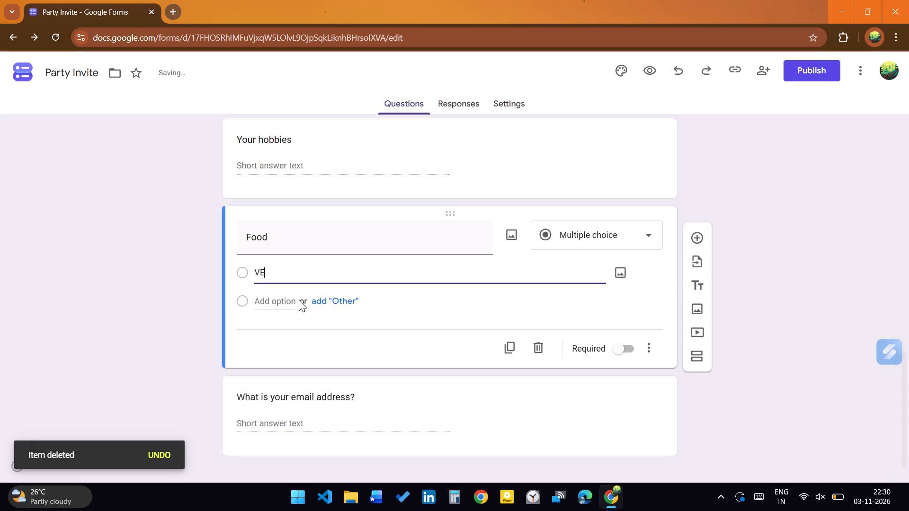
key(shift+g)
click(280, 302)
text(No)
key(BackSpace)
text(ON VEG)
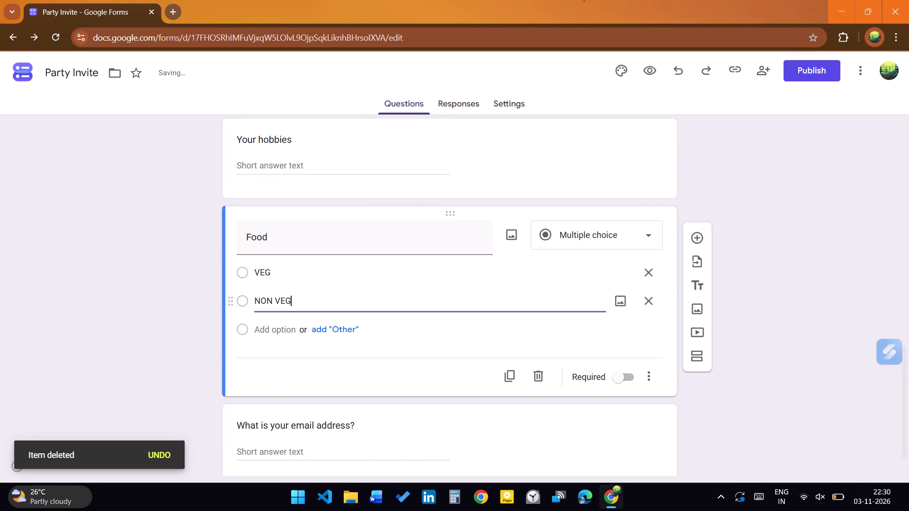
Replace the title of the "What is your email address?" question with "Who wanna join us ?".
scroll(280, 302, down, 1)
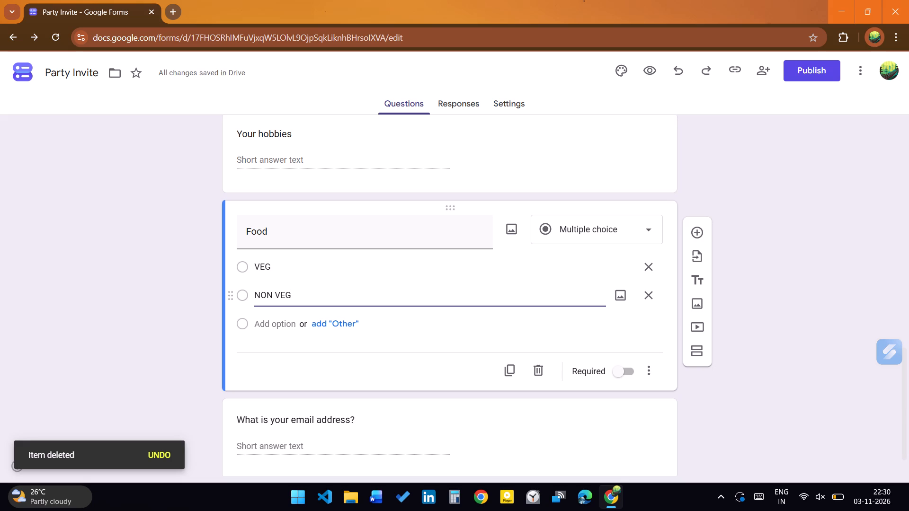
scroll(317, 318, down, 1)
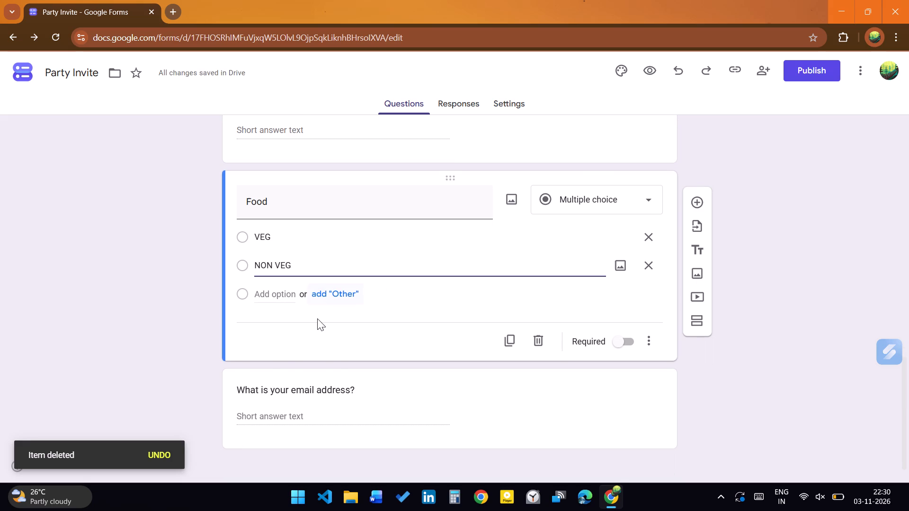
scroll(317, 318, down, 1)
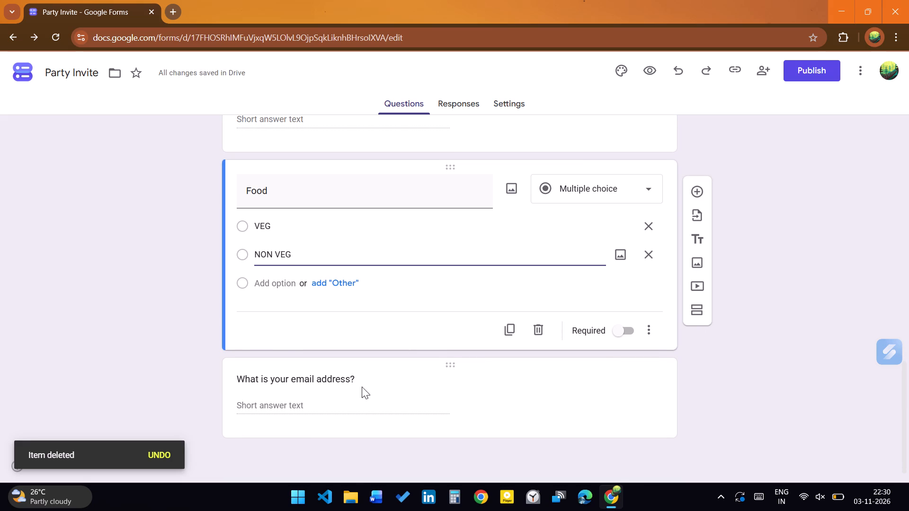
click(417, 374)
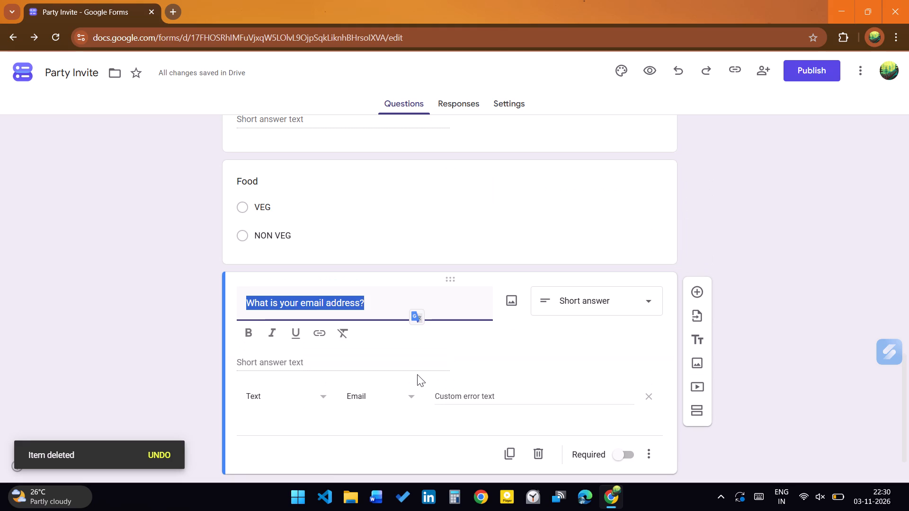
key(BackSpace)
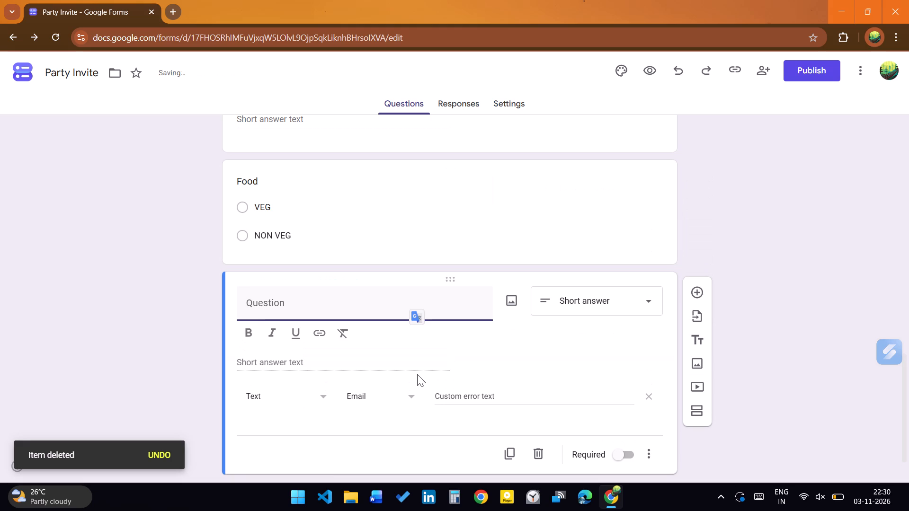
key(shift+w)
text(ho wa)
text(nn)
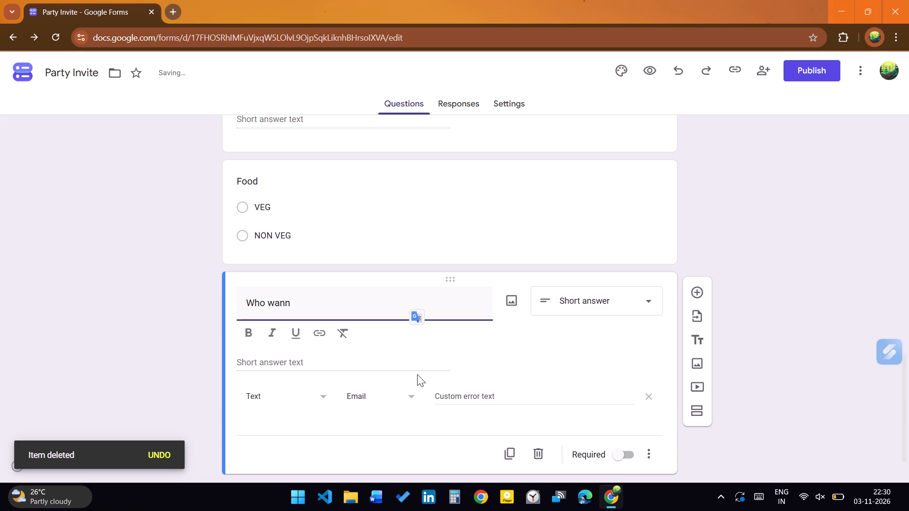
text(a)
key(space)
text(join us)
key(space)
key(shift+question)
Change the "Who wanna join us ?" question from short answer to Multiple choice.
scroll(417, 374, down, 1)
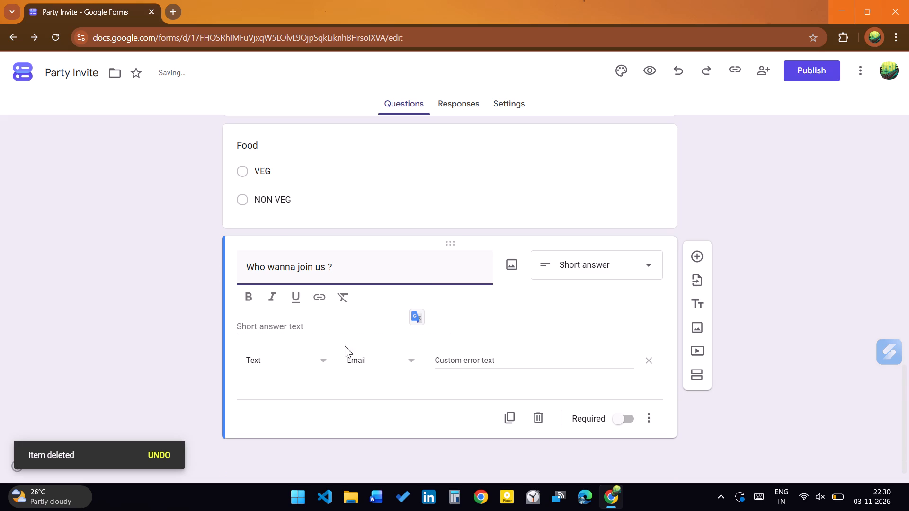
click(597, 268)
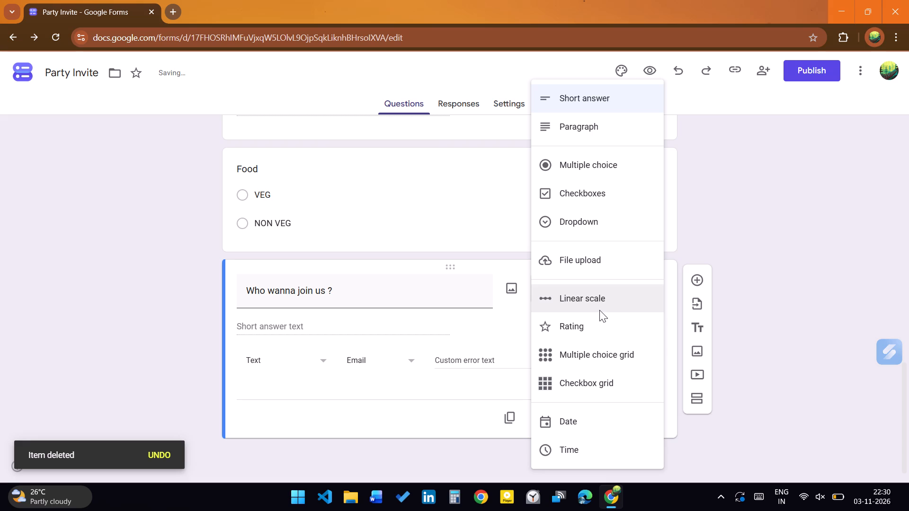
click(579, 172)
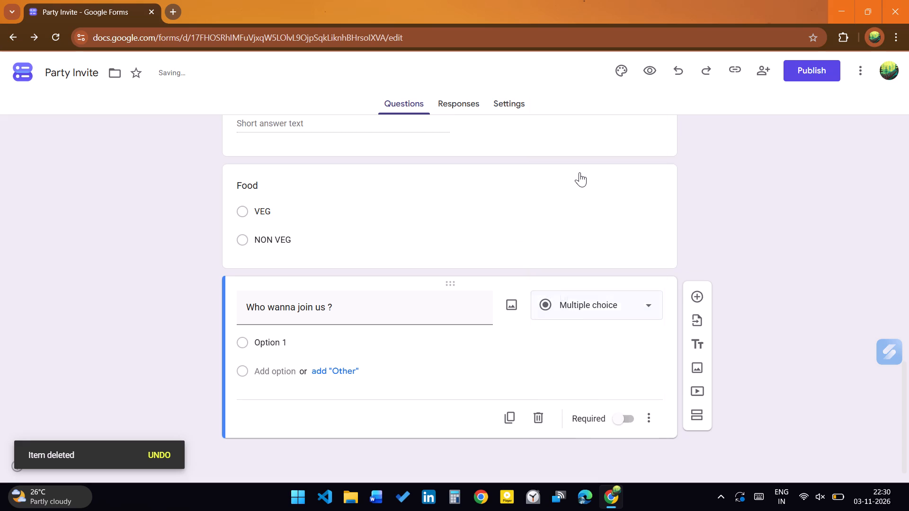
Add the options Dance, Song and Writing to the "Who wanna join us ?" question.
click(287, 343)
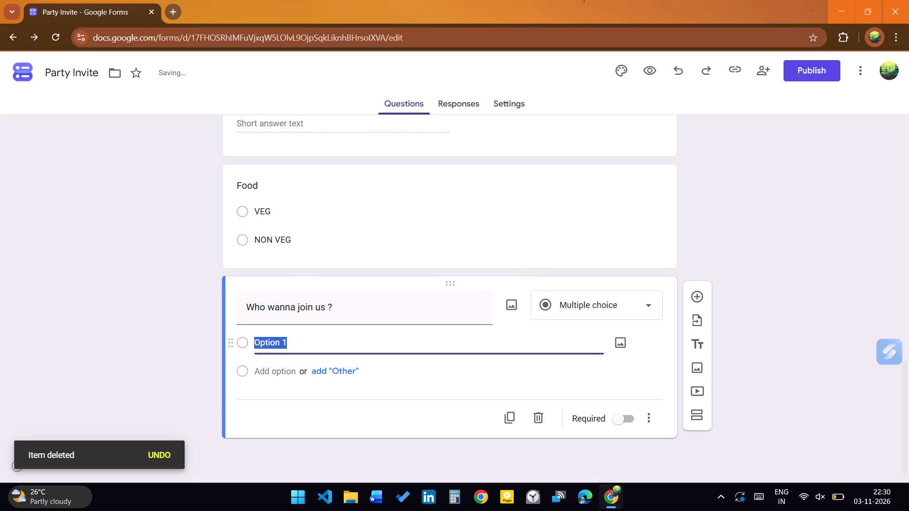
text(Dance)
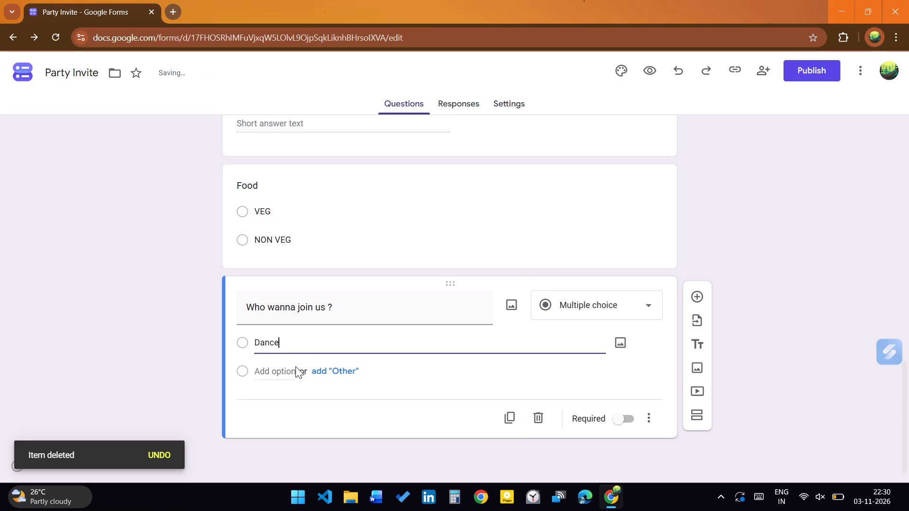
click(283, 369)
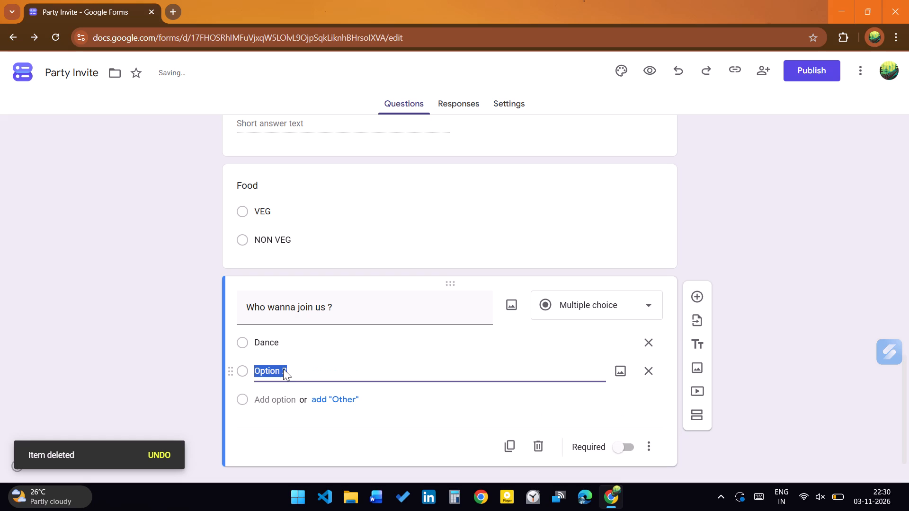
text(Song)
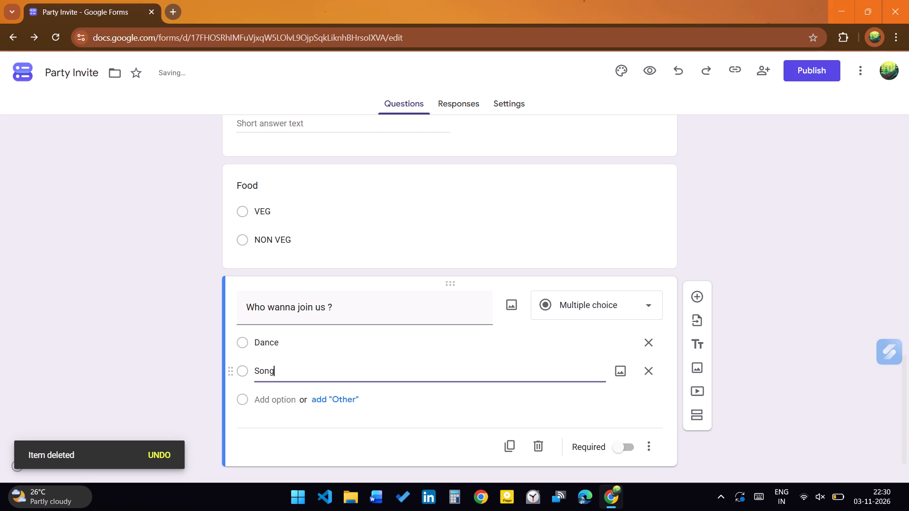
click(262, 396)
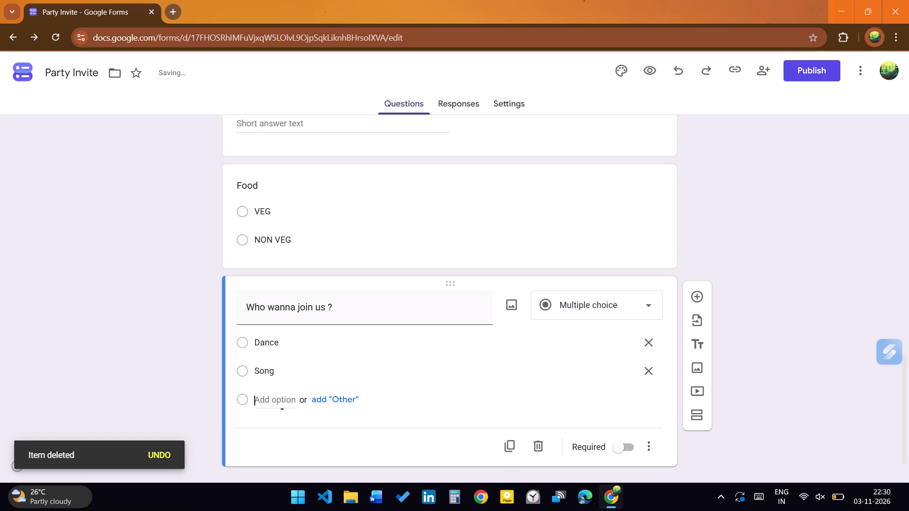
text(Writing)
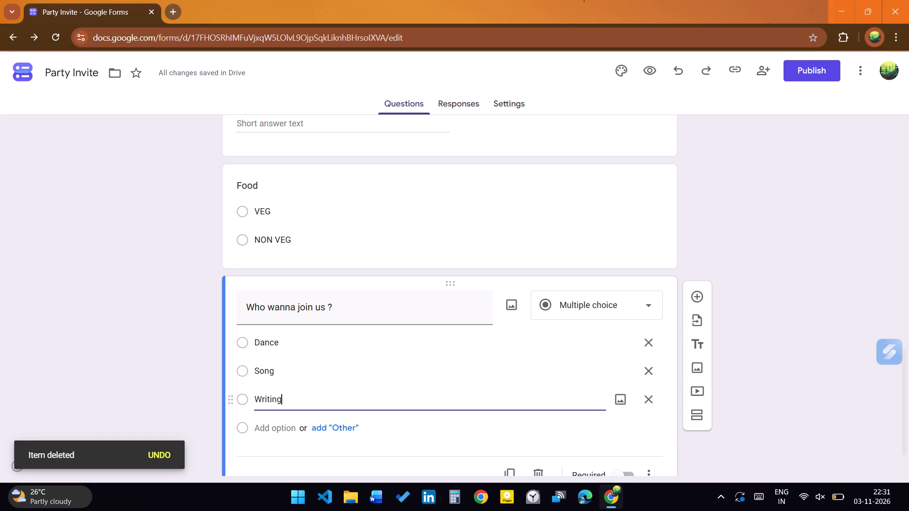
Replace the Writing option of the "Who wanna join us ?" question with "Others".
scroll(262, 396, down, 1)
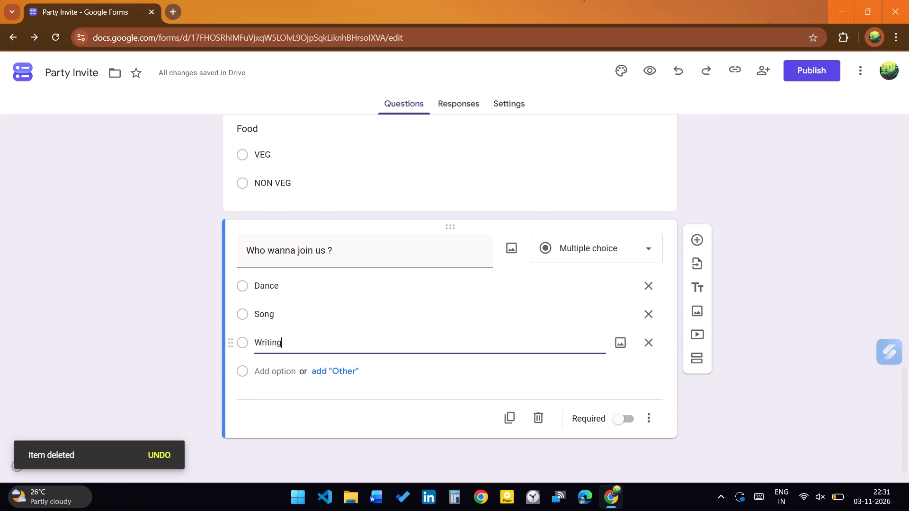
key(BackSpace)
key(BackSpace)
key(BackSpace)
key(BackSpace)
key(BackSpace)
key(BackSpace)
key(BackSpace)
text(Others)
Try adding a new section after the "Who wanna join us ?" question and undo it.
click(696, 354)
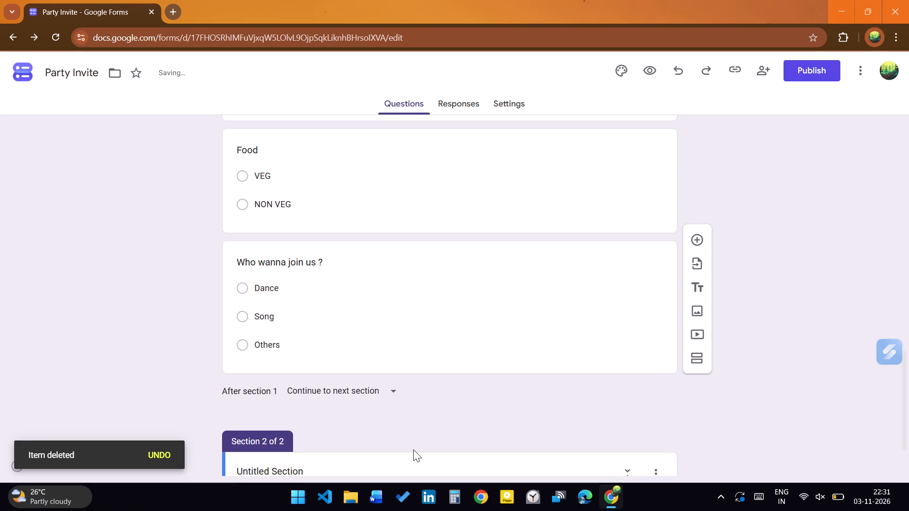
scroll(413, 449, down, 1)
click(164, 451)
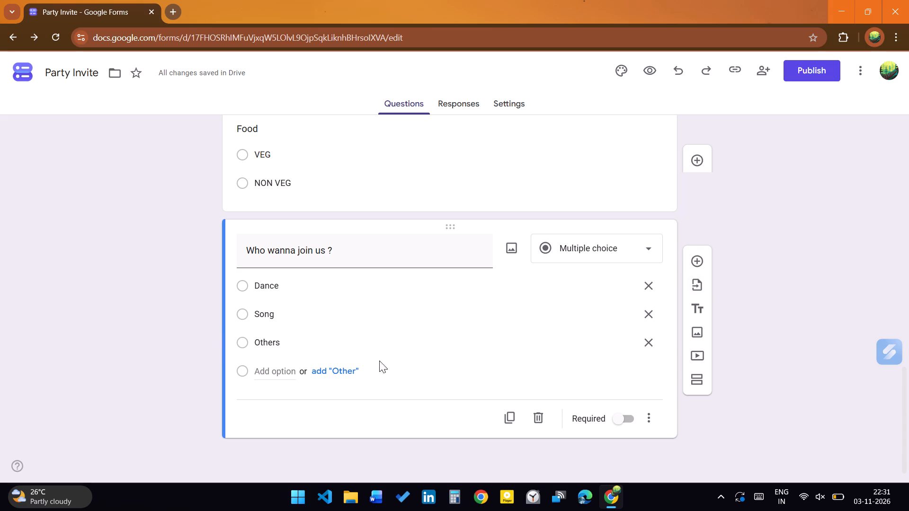
Swap the "Others" choice of the "Who wanna join us ?" question for the built-in "Other" option with a text field.
click(343, 370)
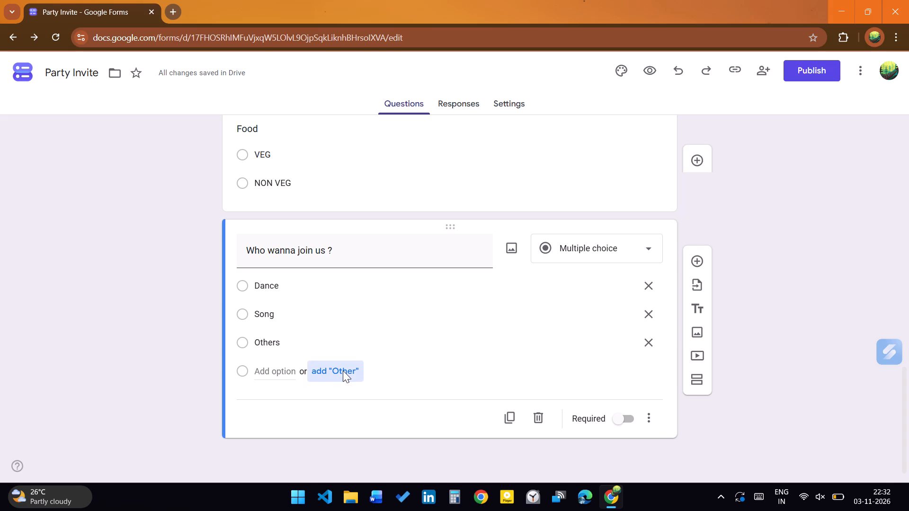
click(647, 340)
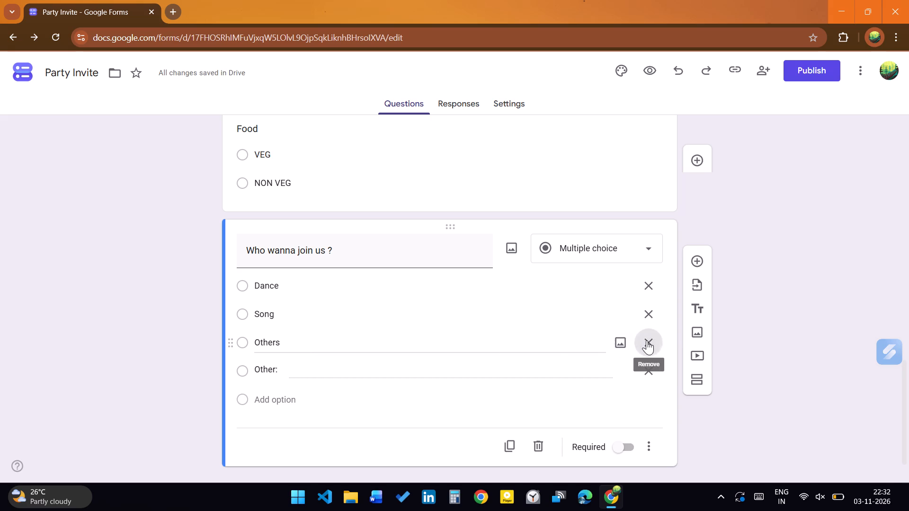
click(438, 337)
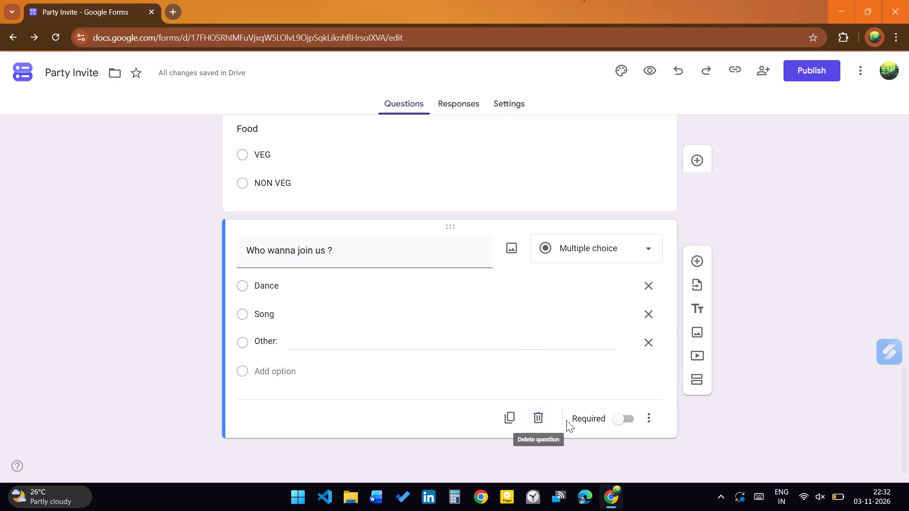
Make the "Who wanna join us ?" question required.
click(623, 416)
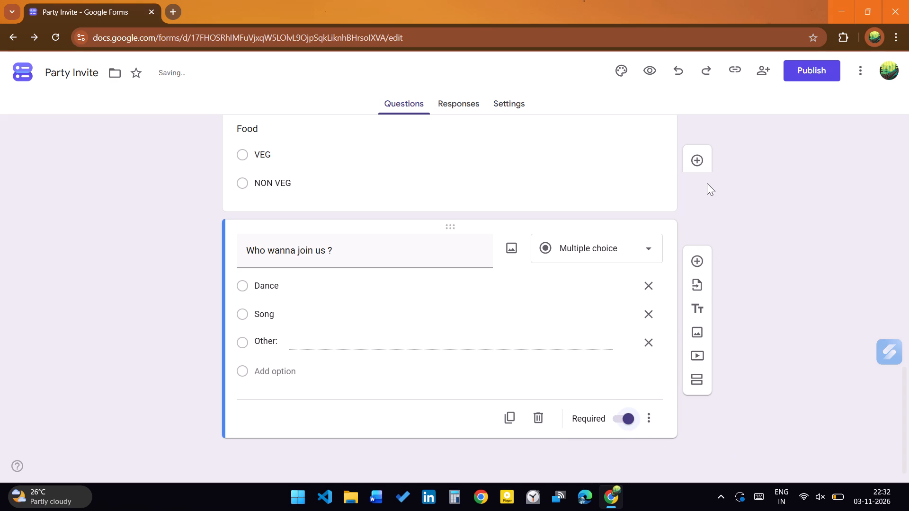
Add a new blank multiple-choice question below the "Who wanna join us ?" question.
click(702, 157)
scroll(536, 322, down, 1)
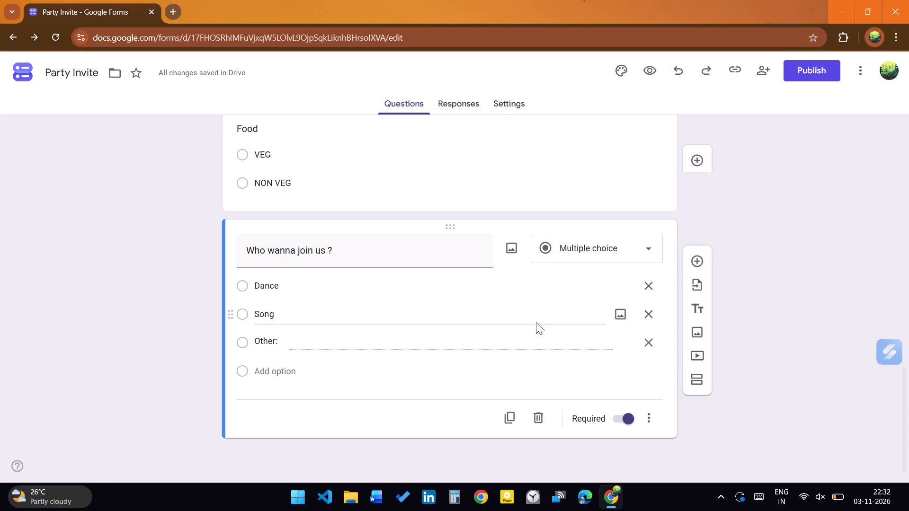
click(695, 258)
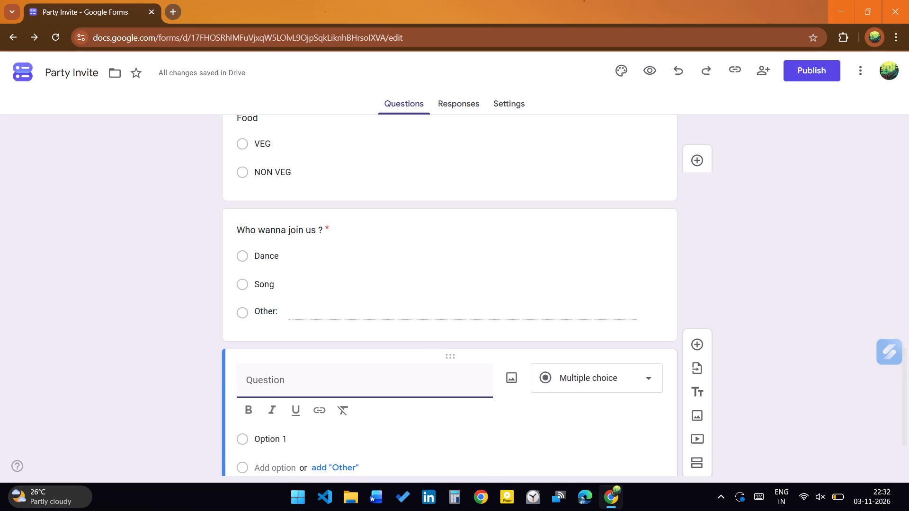
Make the Food question required.
scroll(315, 225, up, 2)
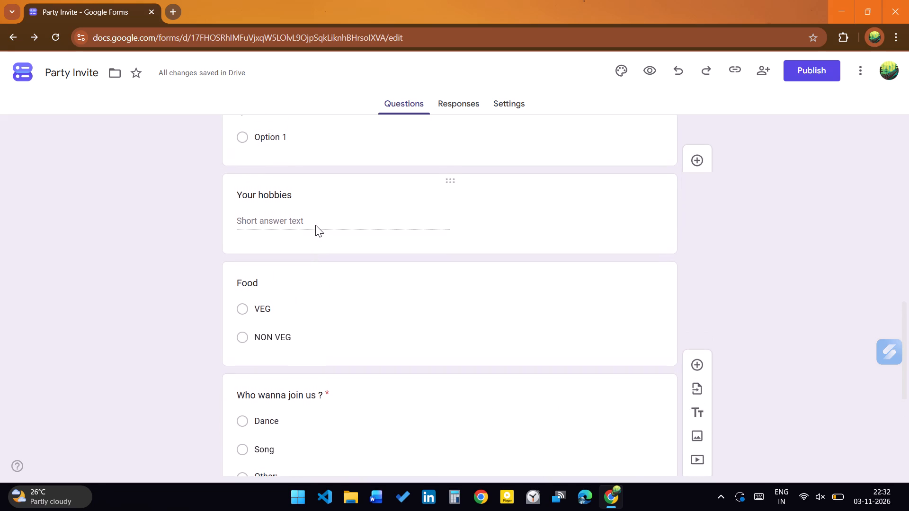
scroll(315, 225, up, 2)
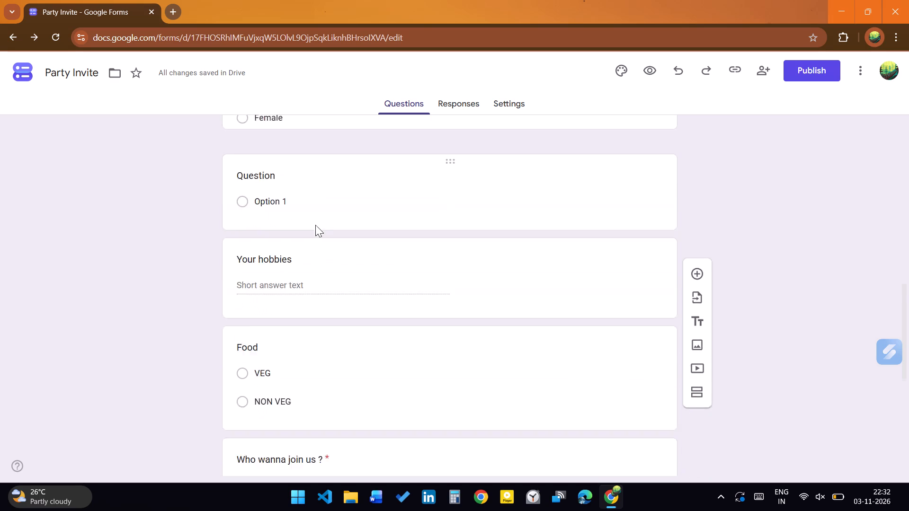
scroll(315, 225, up, 1)
scroll(315, 225, down, 1)
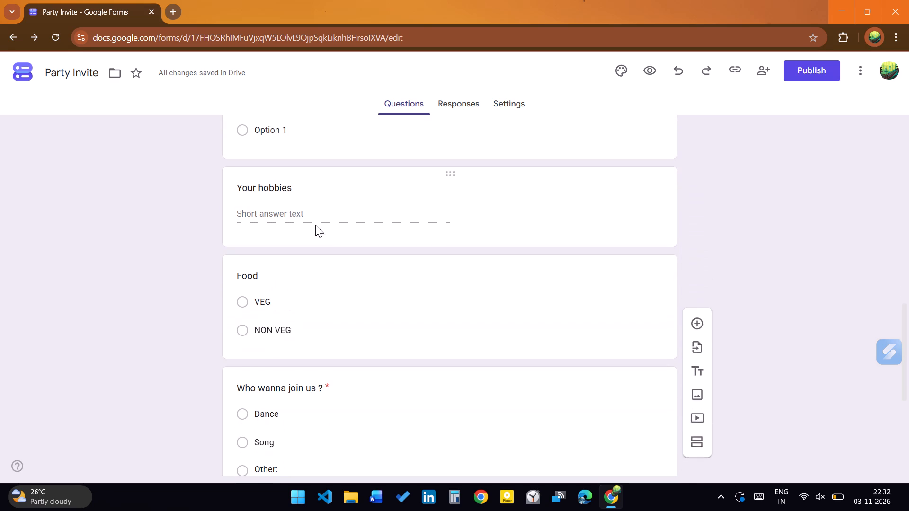
click(538, 289)
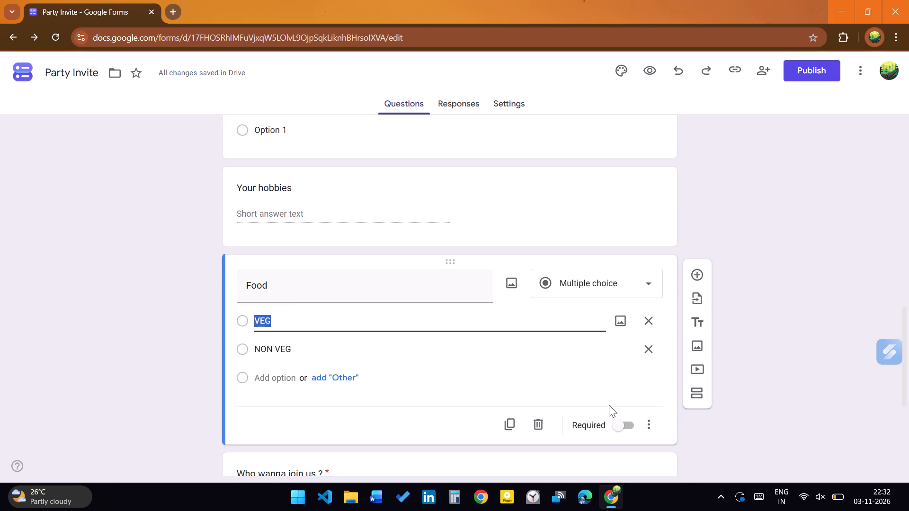
click(615, 427)
Make the "Your hobbies" question required.
scroll(727, 209, up, 1)
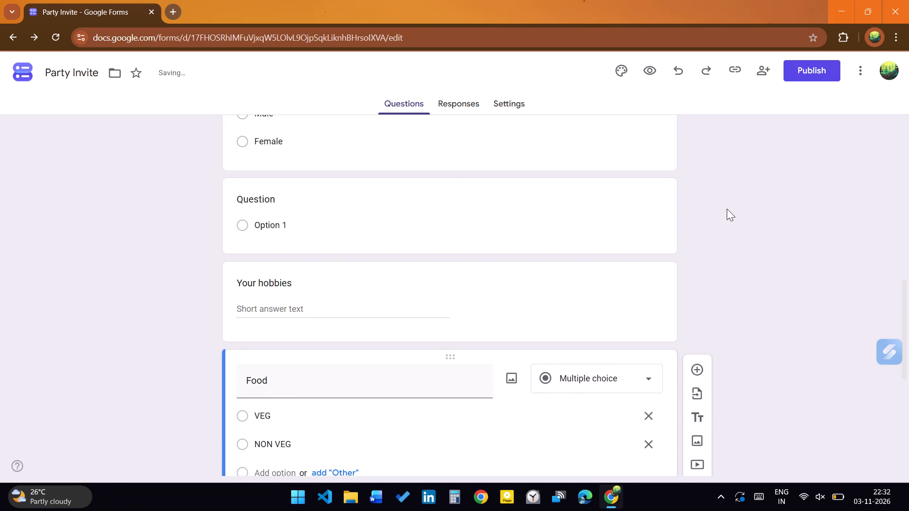
scroll(727, 209, up, 1)
click(556, 303)
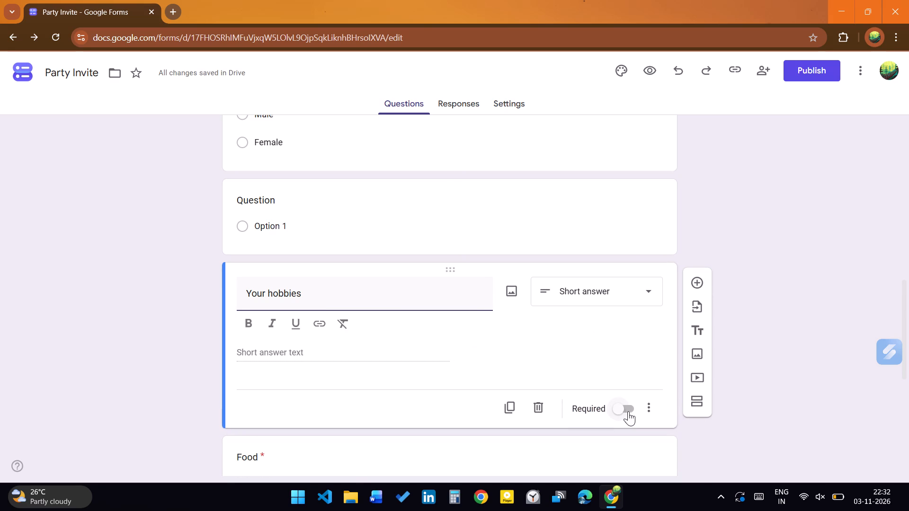
click(629, 412)
click(624, 385)
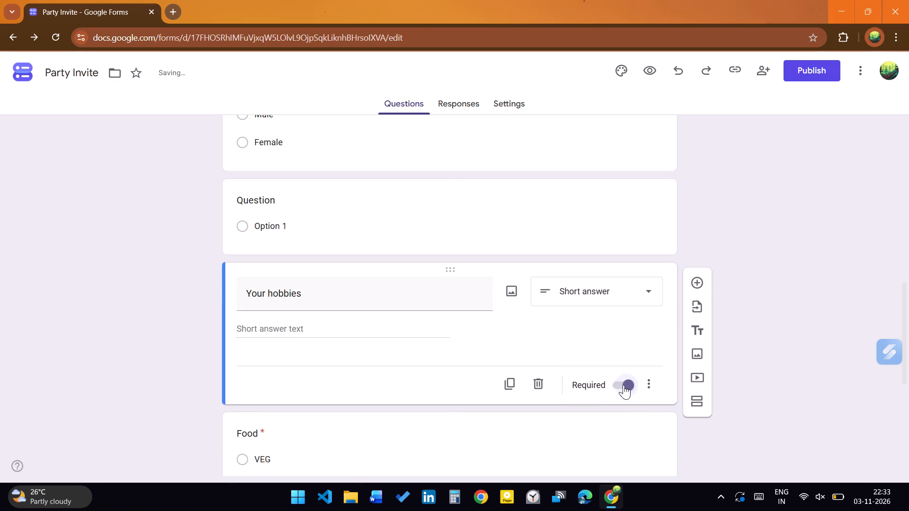
Delete the blank, untitled multiple-choice question between Gender and Your hobbies.
scroll(624, 385, up, 1)
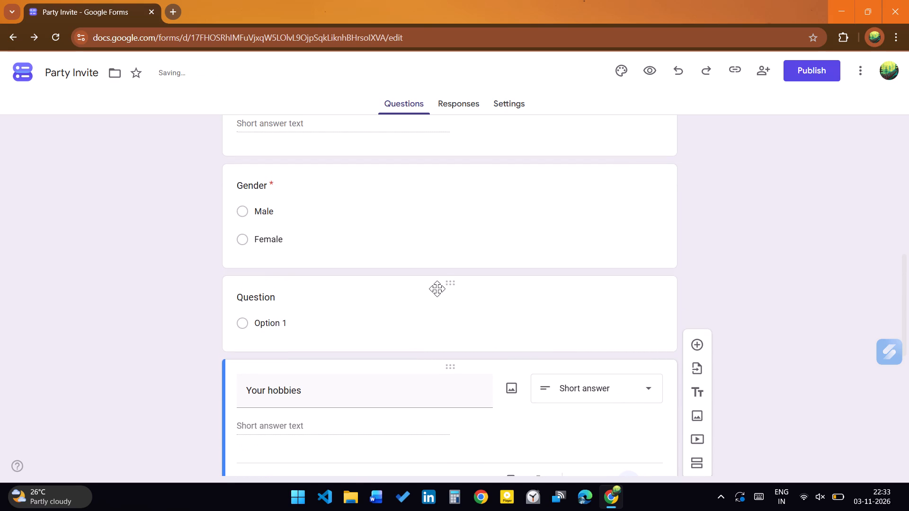
click(445, 286)
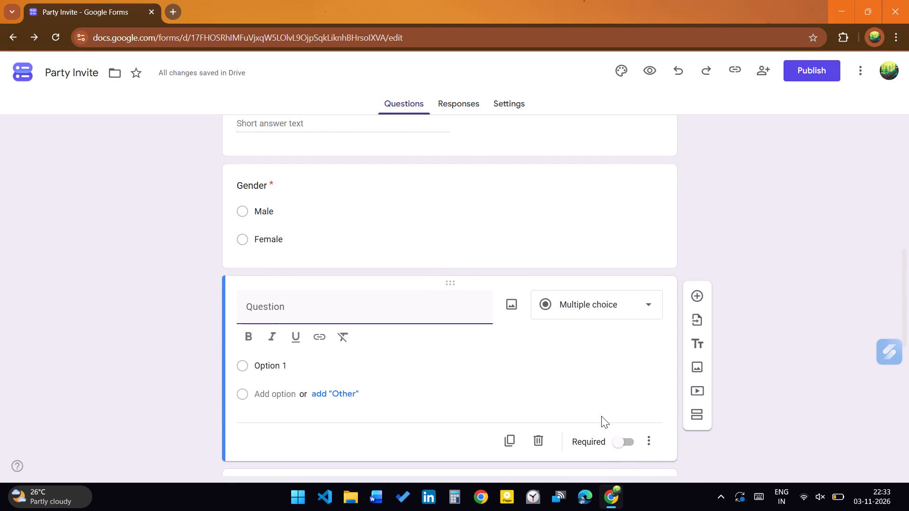
click(537, 435)
Make the "Roll No" question required.
scroll(302, 215, up, 1)
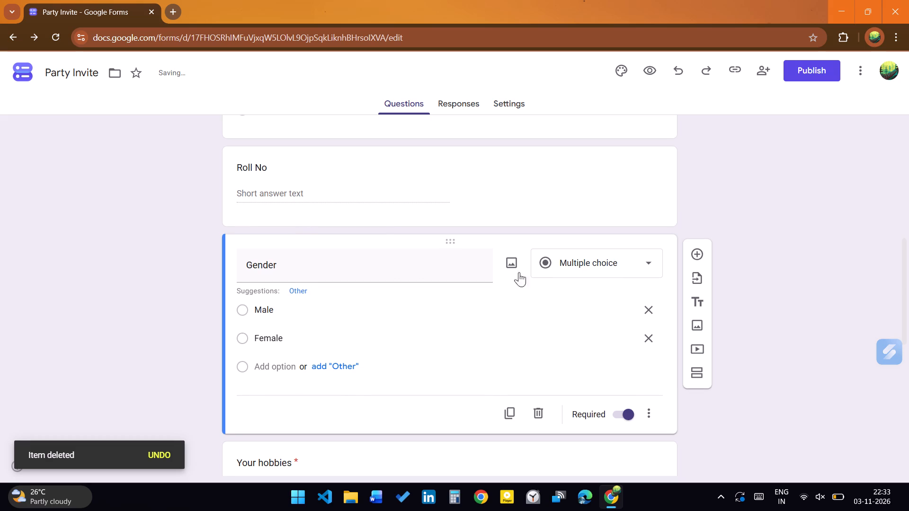
scroll(321, 309, up, 1)
click(495, 300)
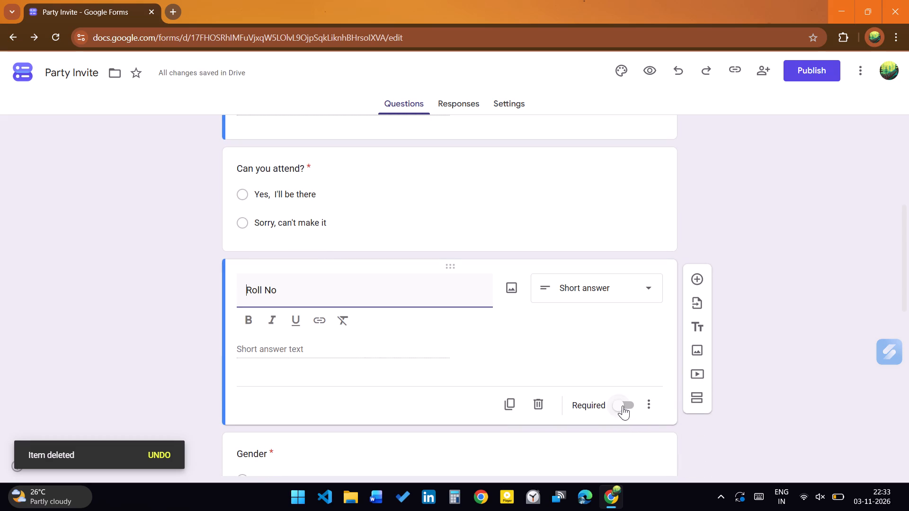
click(623, 405)
click(615, 383)
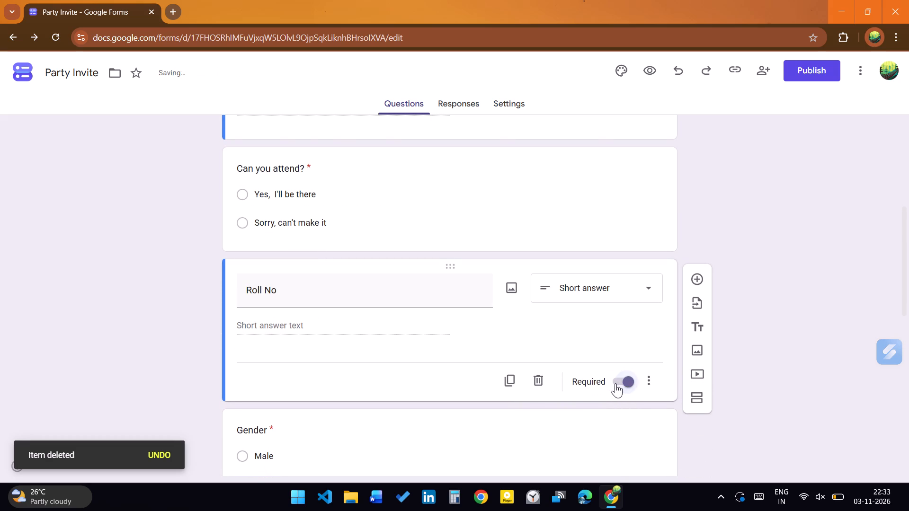
Make the "What is your name?" question required.
scroll(615, 383, up, 2)
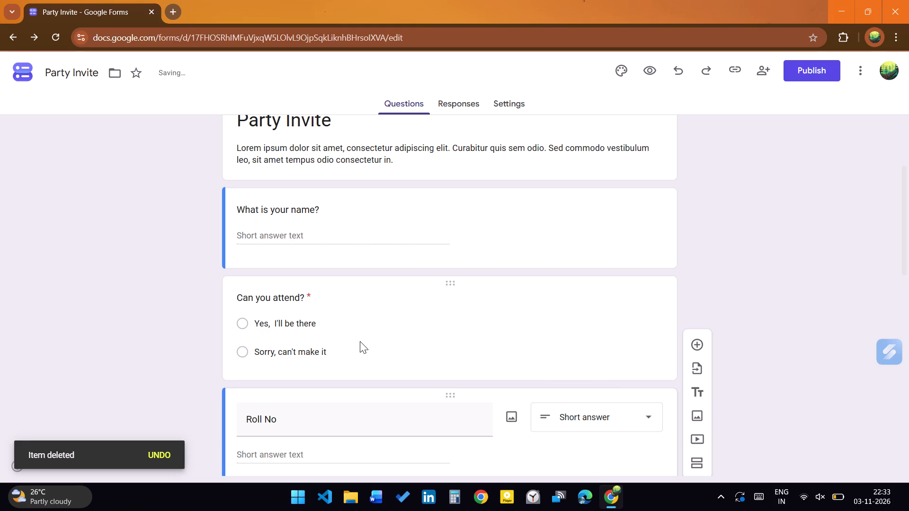
click(378, 220)
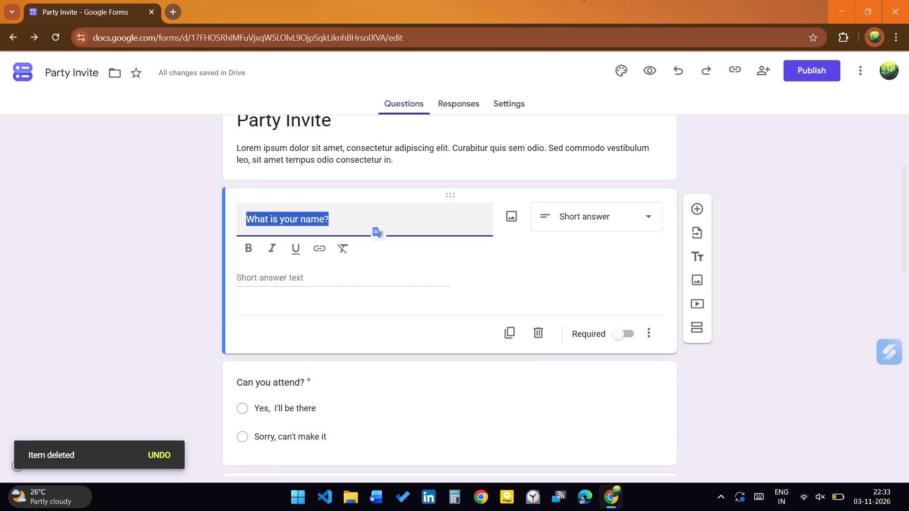
click(622, 331)
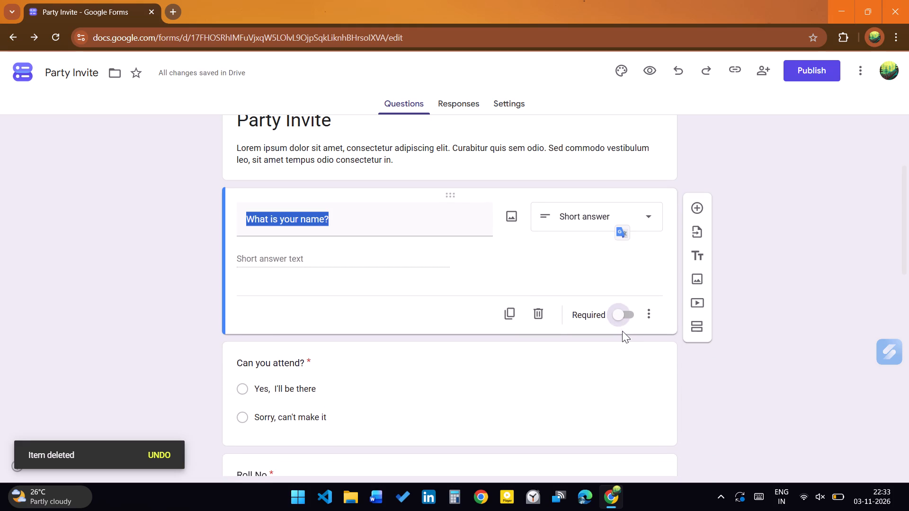
click(623, 316)
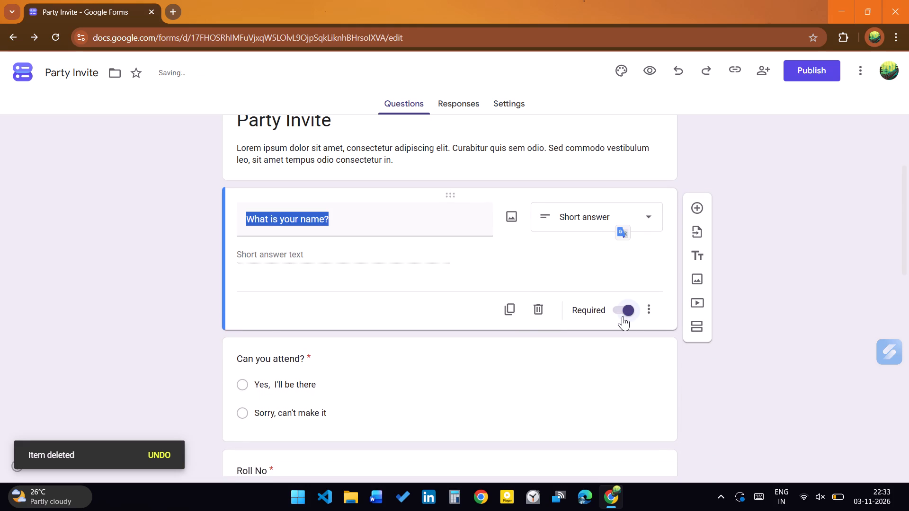
click(373, 215)
click(761, 355)
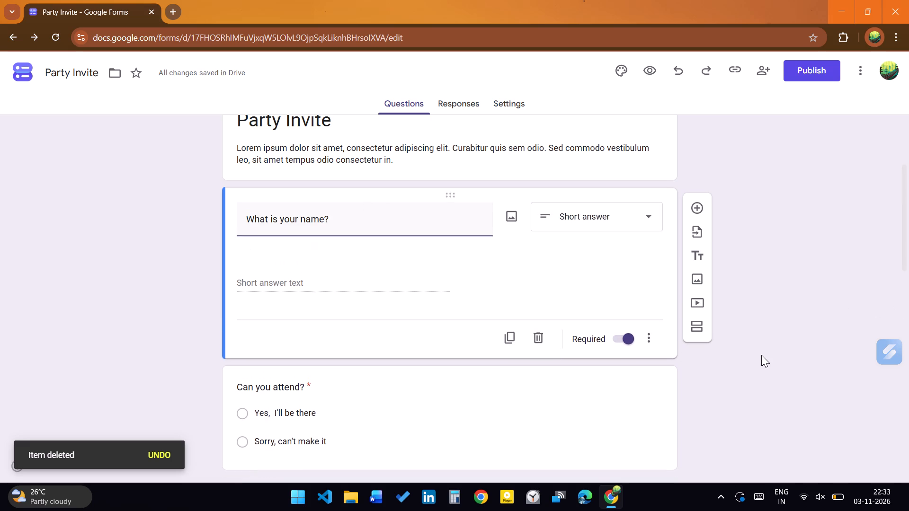
Delete the blank, untitled multiple-choice question at the end of the form, below "Who wanna join us ?".
scroll(761, 355, down, 9)
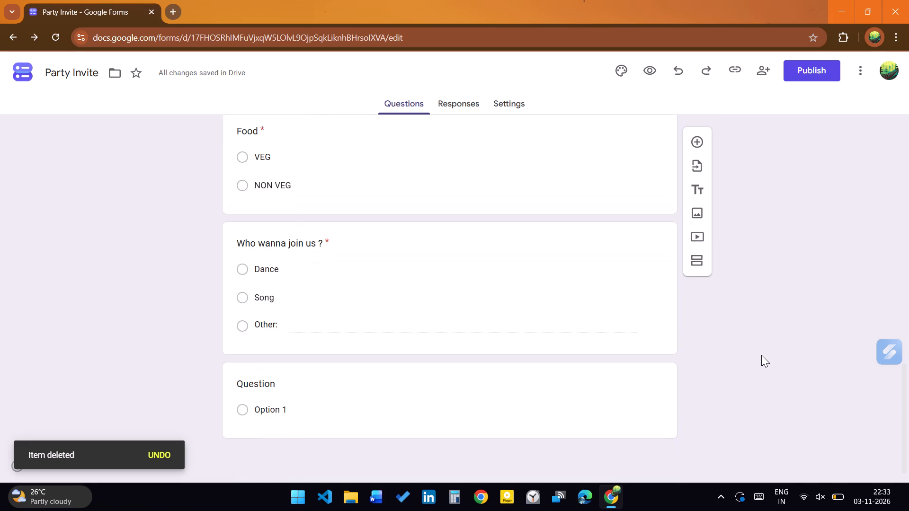
click(293, 392)
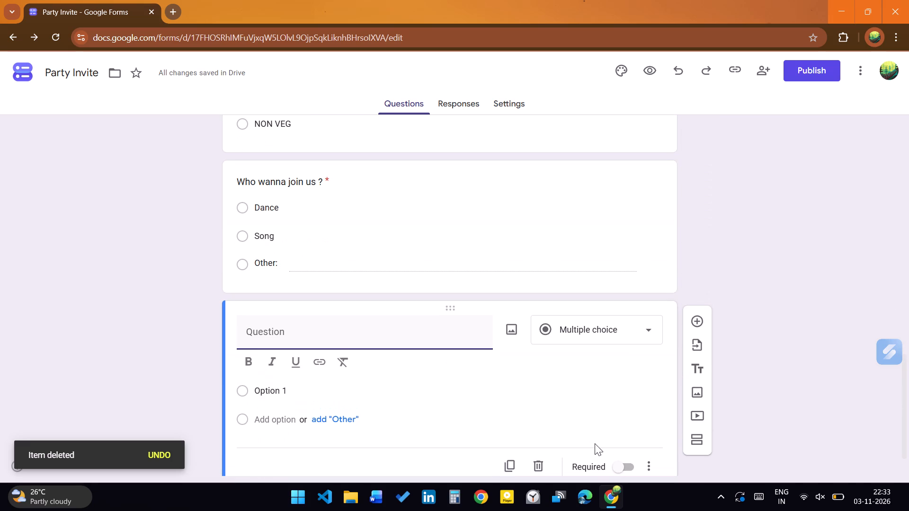
click(530, 459)
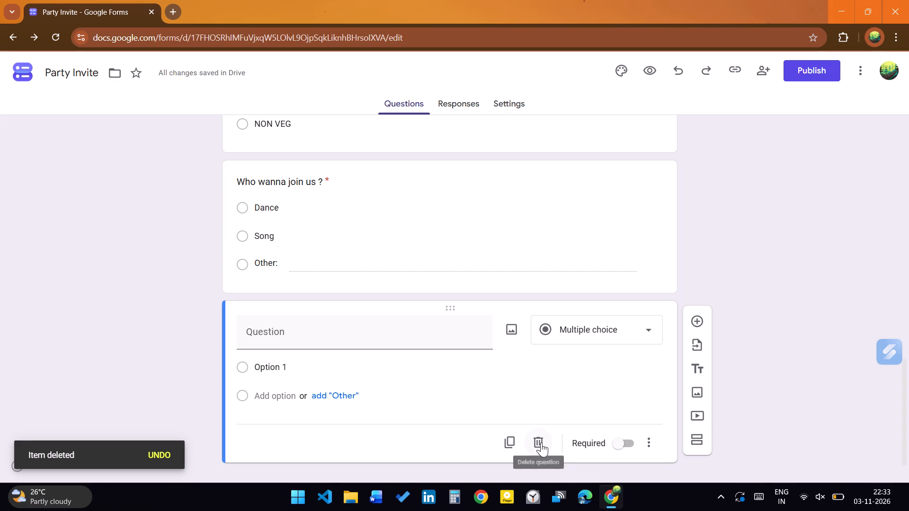
click(541, 442)
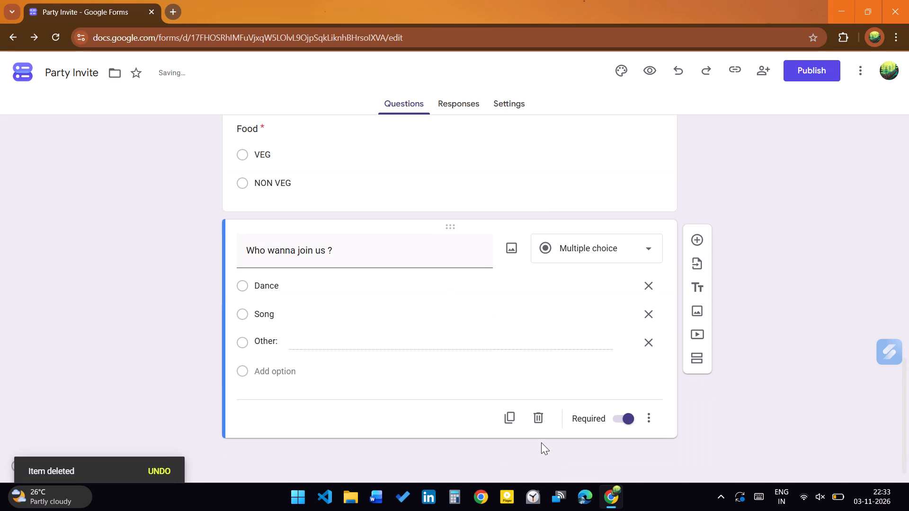
Add a question after "Who wanna join us ?" titled "Any Wish (You want to do or share with us)".
click(700, 237)
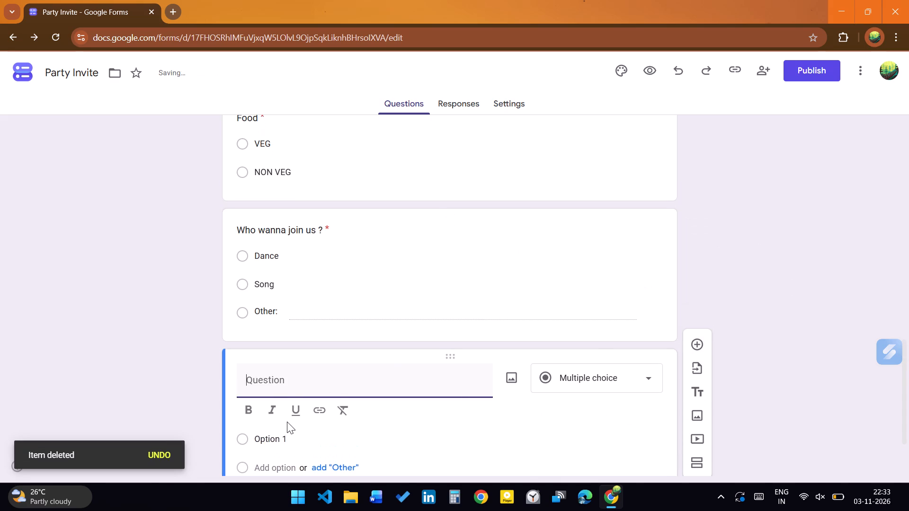
key(shift+a)
text(ny Wish)
key(space)
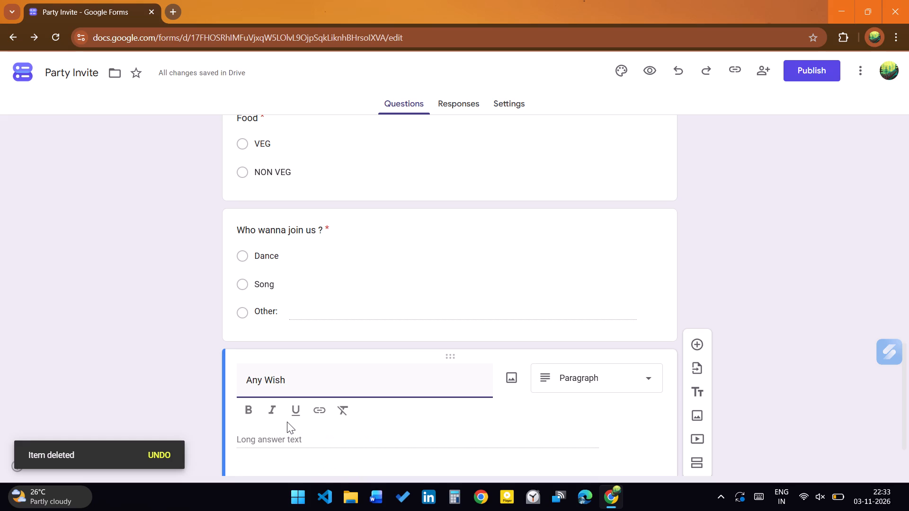
key(shift+parenleft)
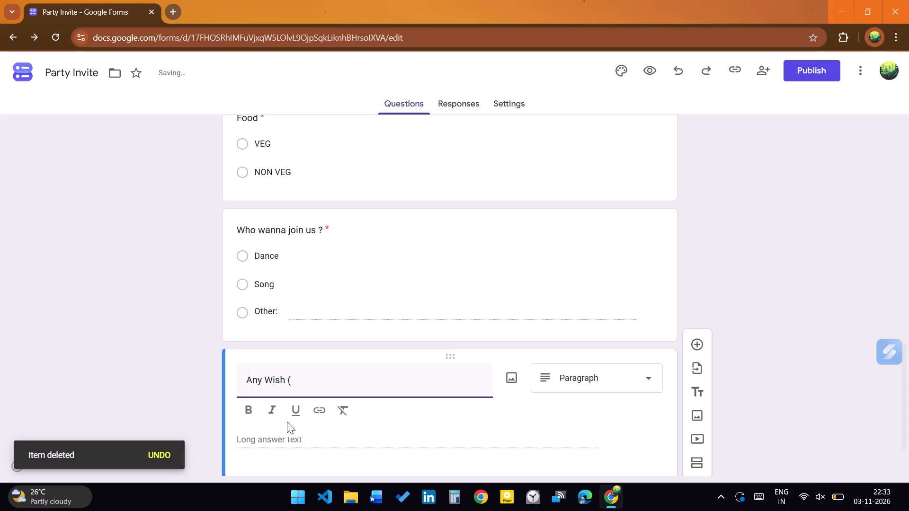
text(You want)
key(space)
text(to share)
key(BackSpace)
key(BackSpace)
key(BackSpace)
key(BackSpace)
key(BackSpace)
text(do)
key(space)
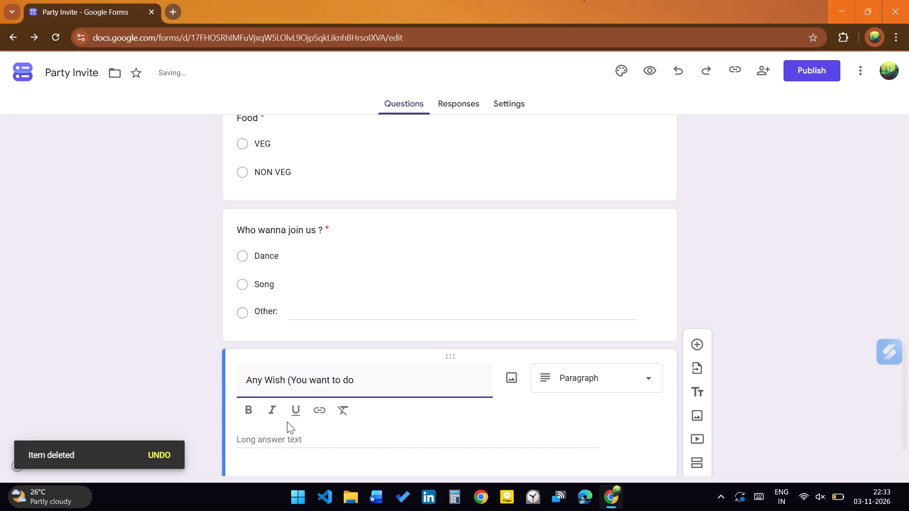
text(or)
key(space)
text(share with us)
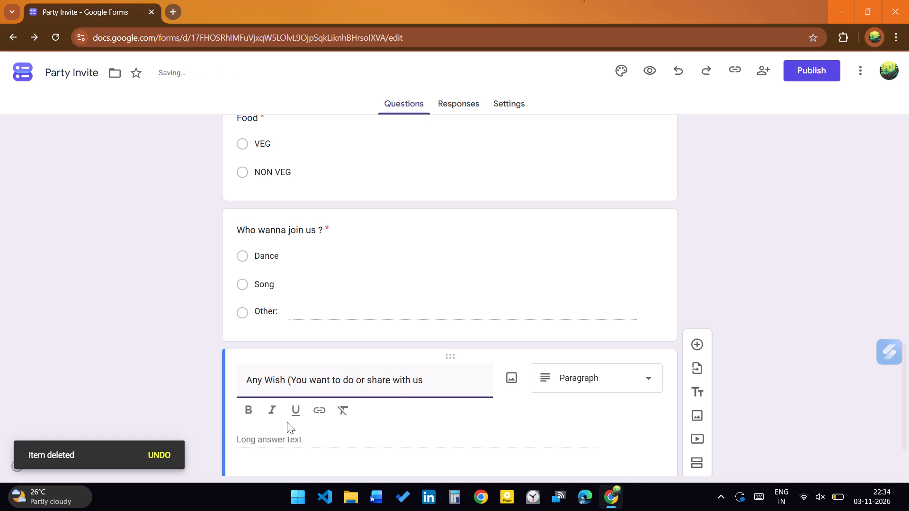
key(shift+parenright)
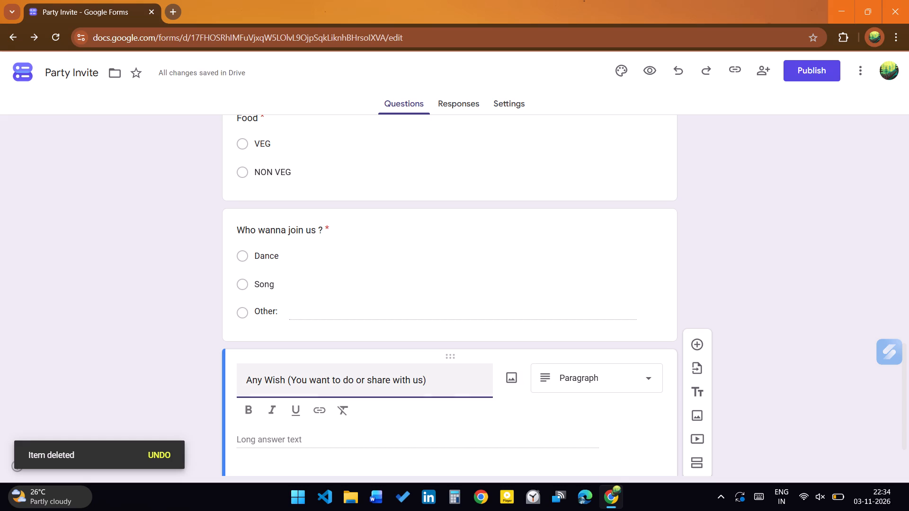
Make the "Any Wish" question required.
scroll(423, 439, down, 1)
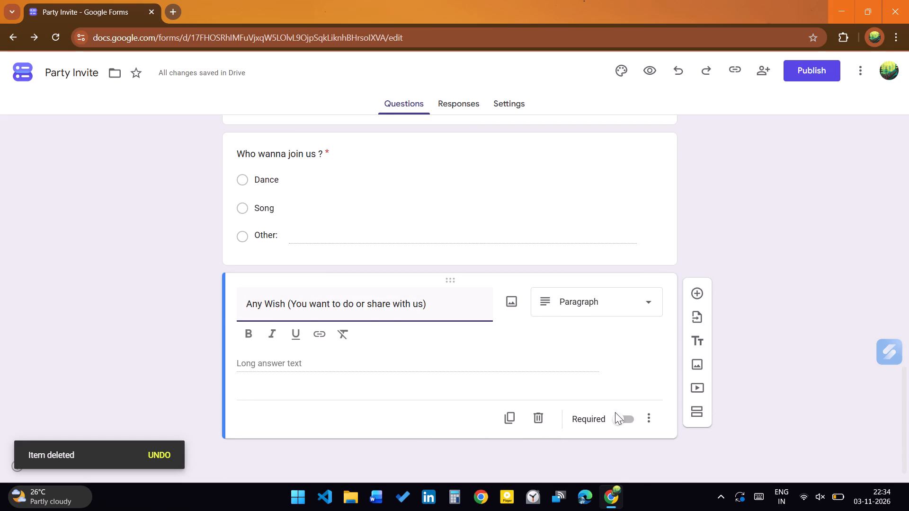
click(615, 412)
click(621, 415)
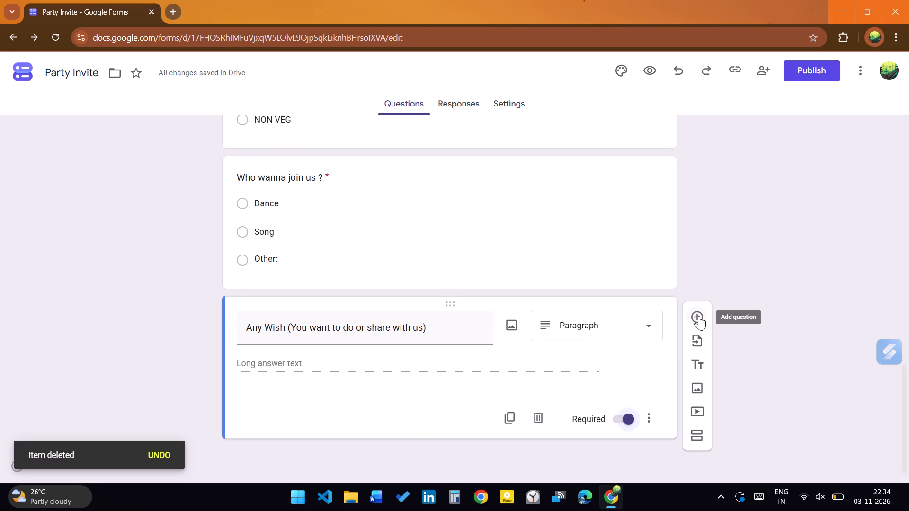
Append a space and a question mark to the end of the "Any Wish (You want to do or share with us)" question title.
click(440, 325)
click(440, 325)
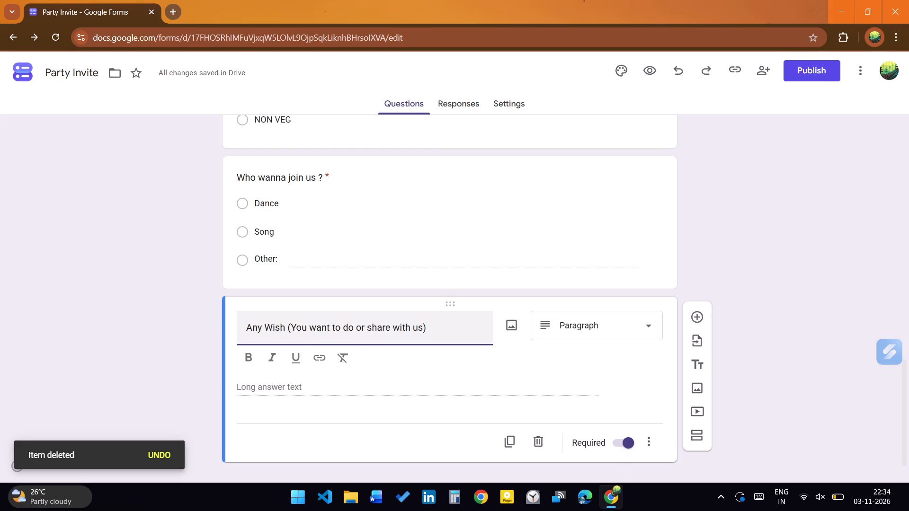
key(Left)
key(Left)
key(Left)
key(Left)
key(Left)
key(Left)
key(Left)
key(Left)
key(Left)
key(Left)
key(Left)
key(Right)
key(Right)
key(Right)
key(Right)
key(Right)
key(Right)
key(Right)
key(Right)
key(Right)
key(Right)
key(Right)
key(space)
key(shift+question)
Dismiss the low-battery alert.
scroll(550, 317, down, 2)
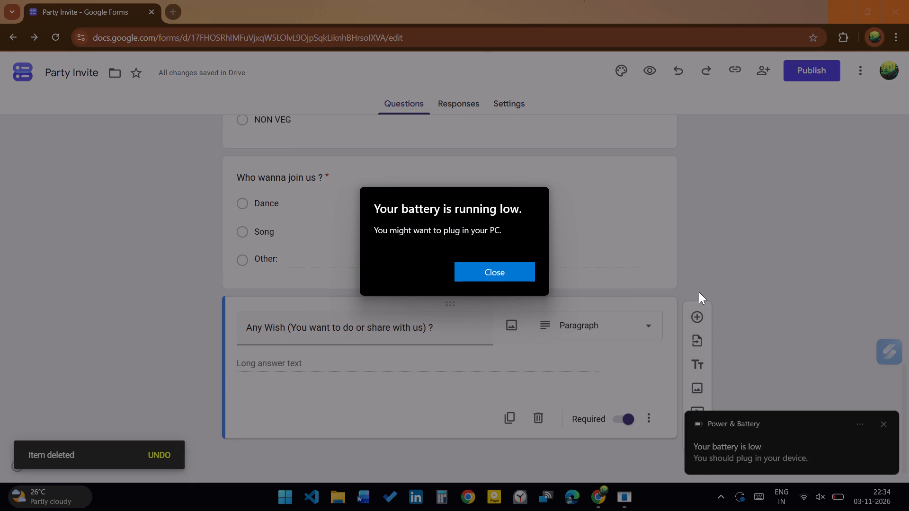
click(513, 271)
Replace the form's heading title with "Freshers Scan".
scroll(648, 287, up, 3)
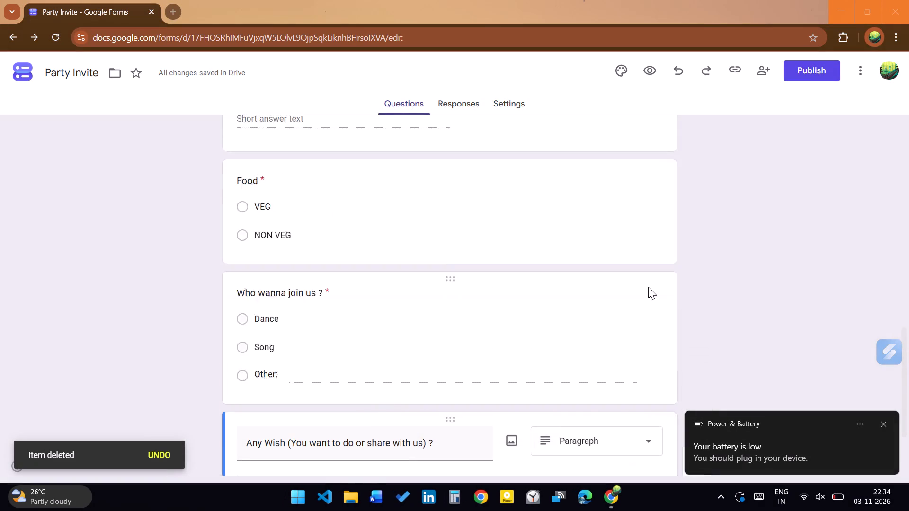
scroll(648, 287, up, 10)
scroll(648, 287, down, 1)
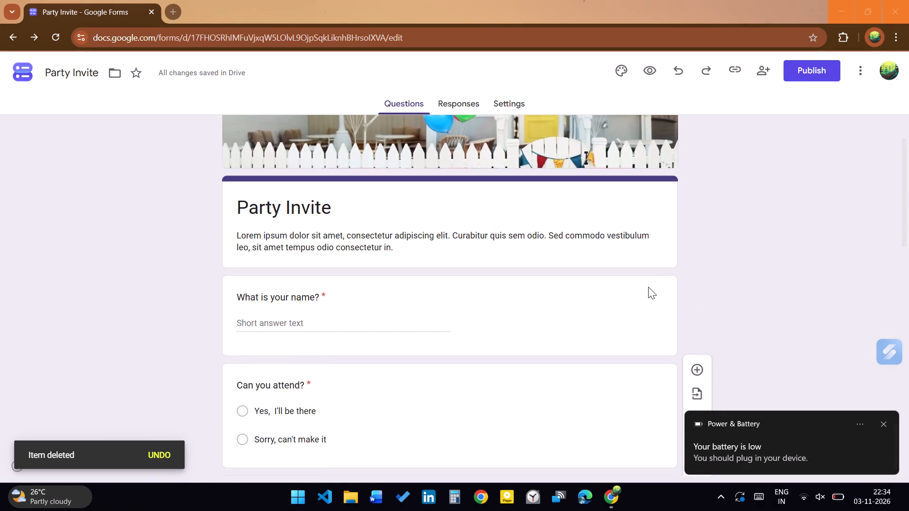
click(362, 207)
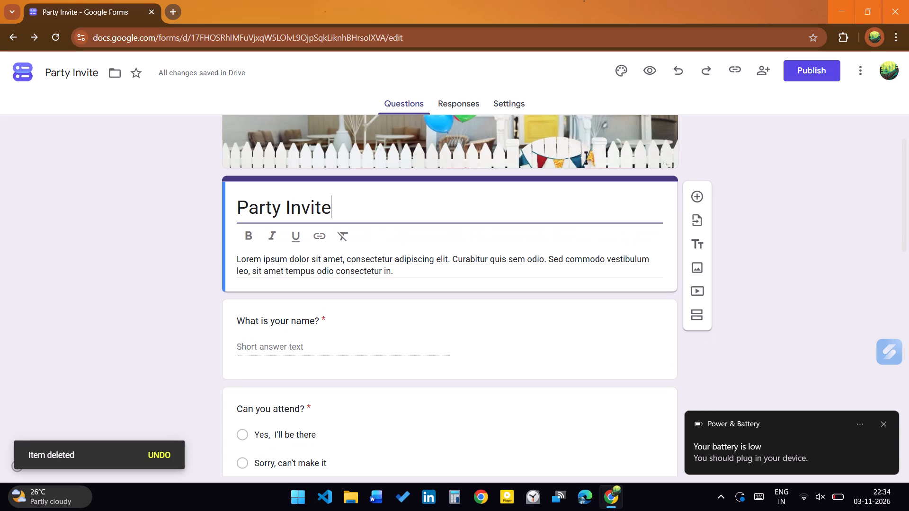
key(space)
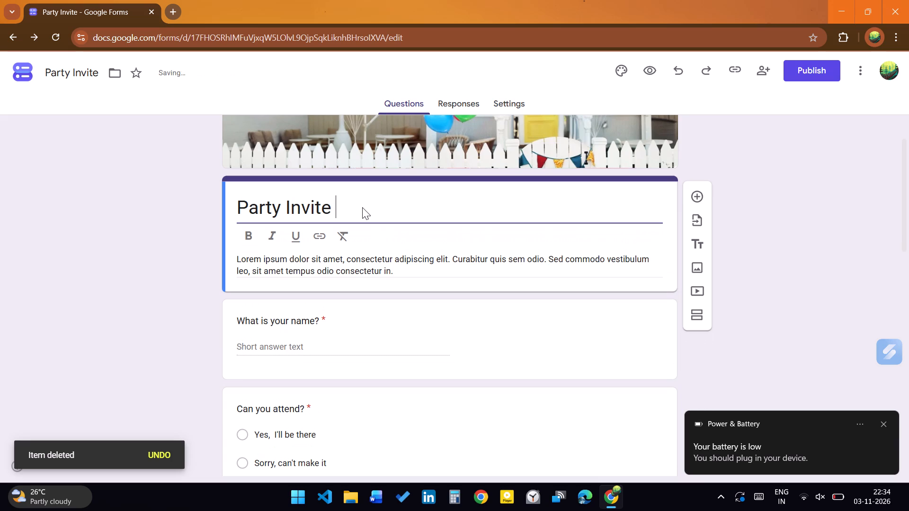
key(BackSpace)
key(BackSpace)
key(BackSpace)
key(BackSpace)
key(BackSpace)
key(BackSpace)
key(BackSpace)
key(BackSpace)
key(BackSpace)
key(BackSpace)
key(BackSpace)
key(BackSpace)
key(BackSpace)
key(BackSpace)
key(BackSpace)
key(BackSpace)
key(BackSpace)
key(BackSpace)
key(BackSpace)
key(BackSpace)
key(BackSpace)
key(BackSpace)
key(BackSpace)
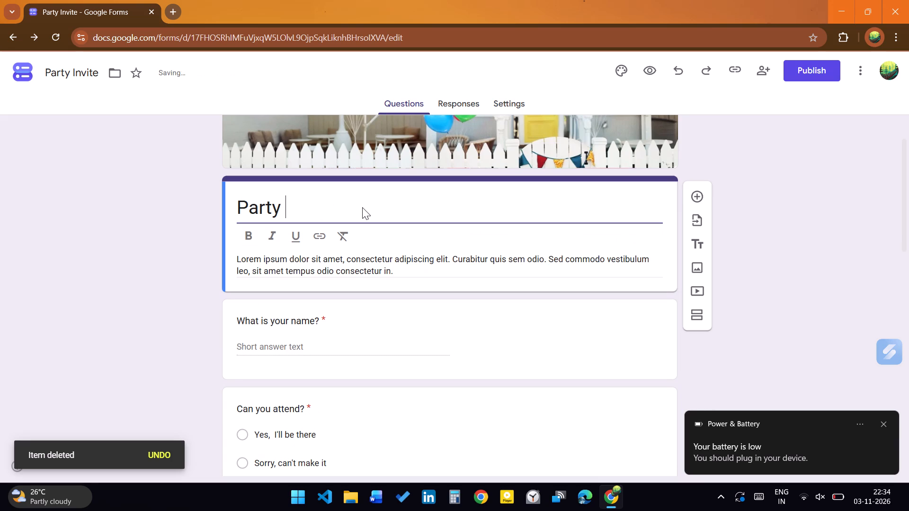
text(Fr)
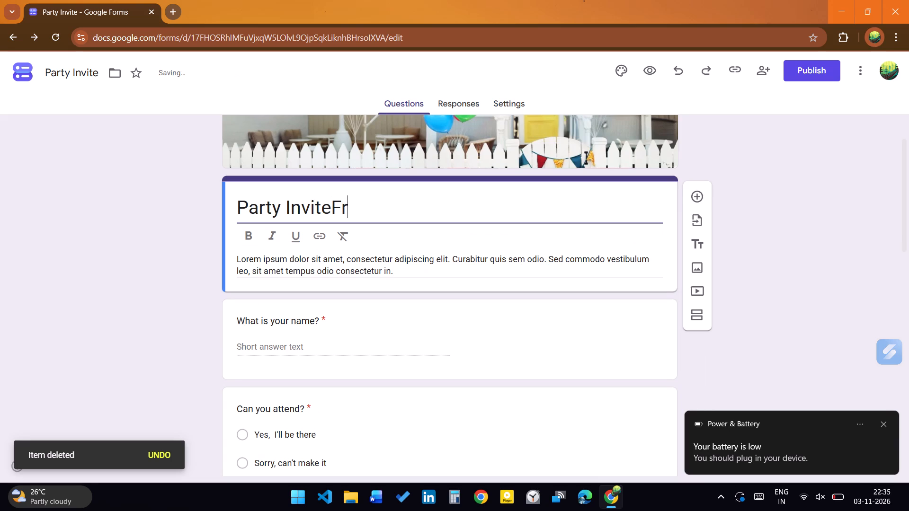
key(BackSpace)
key(BackSpace)
key(BackSpace)
key(BackSpace)
key(BackSpace)
key(BackSpace)
key(BackSpace)
key(BackSpace)
key(BackSpace)
key(BackSpace)
key(BackSpace)
key(BackSpace)
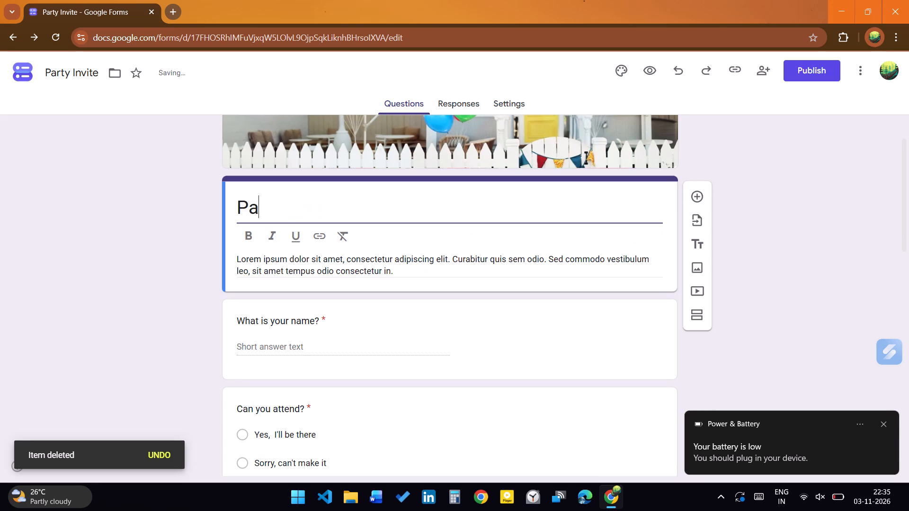
key(BackSpace)
text(Ftr)
key(BackSpace)
key(BackSpace)
text(reshers)
key(Left)
key(Left)
key(Left)
key(Left)
key(Left)
key(Left)
key(Left)
key(Left)
key(Left)
key(Left)
key(Left)
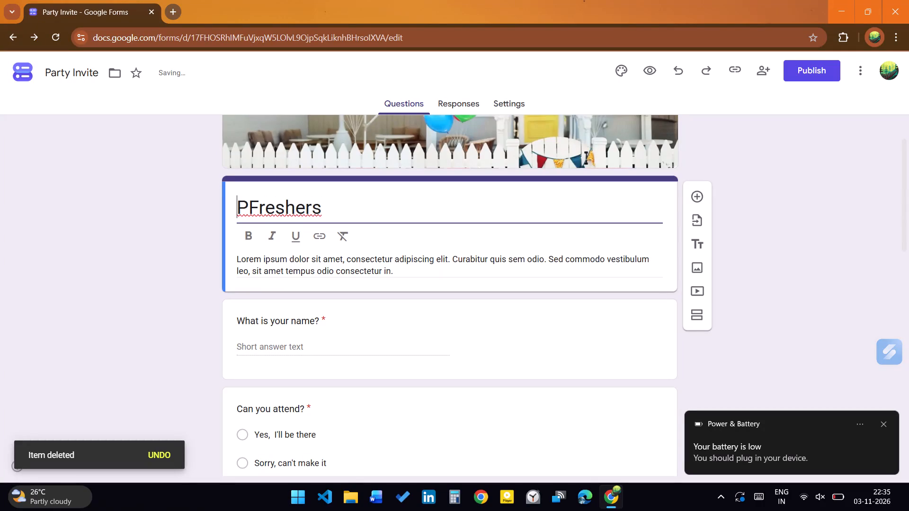
click(258, 206)
key(Left)
key(BackSpace)
key(Right)
key(Right)
key(Right)
key(Right)
key(Right)
key(Right)
key(Right)
key(Right)
key(Right)
key(Right)
key(Right)
key(Right)
key(Right)
key(Right)
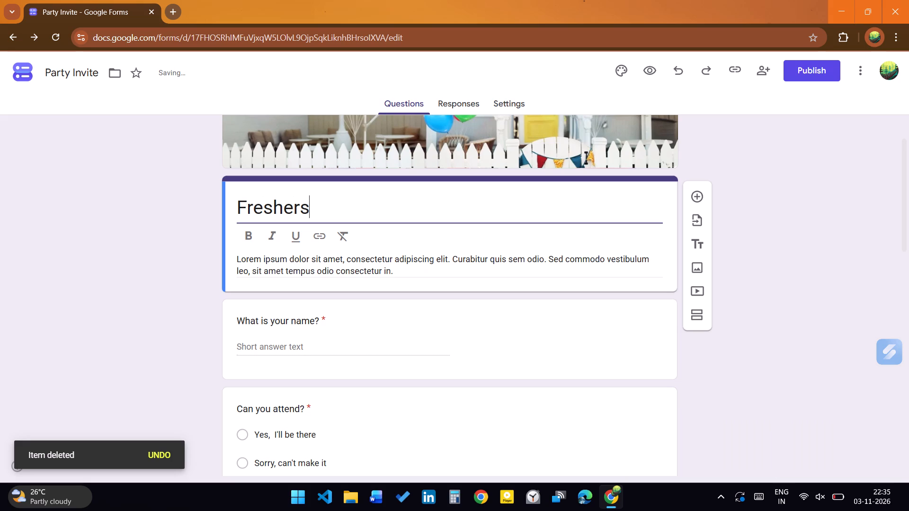
key(space)
text(Scan)
key(space)
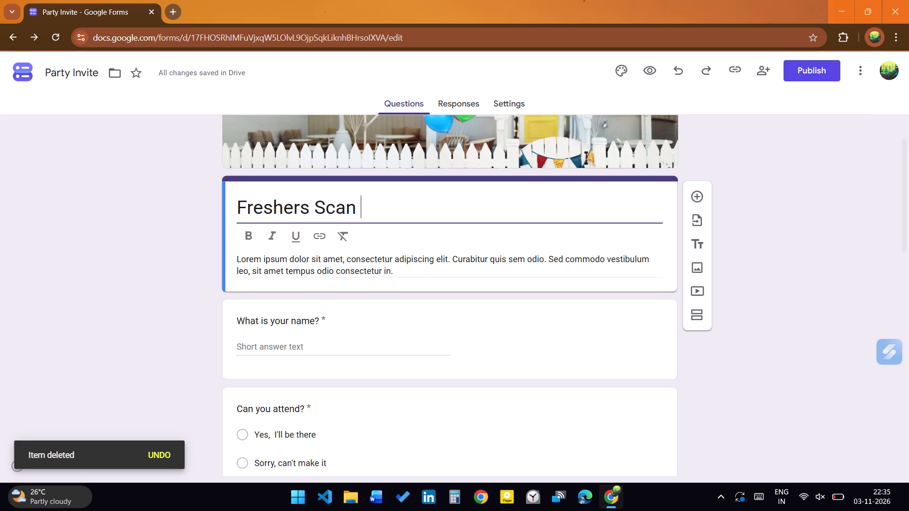
key(BackSpace)
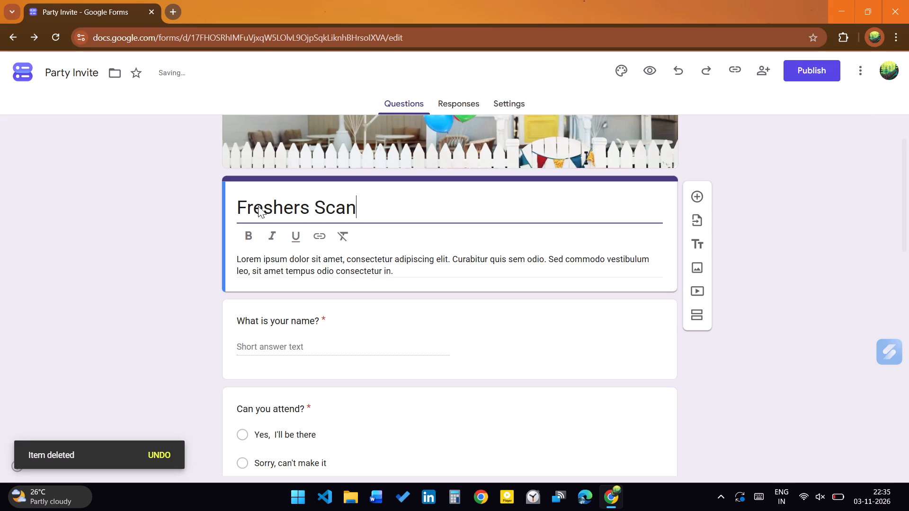
Delete the Lorem ipsum placeholder text from the form description.
scroll(258, 206, down, 1)
scroll(258, 206, up, 1)
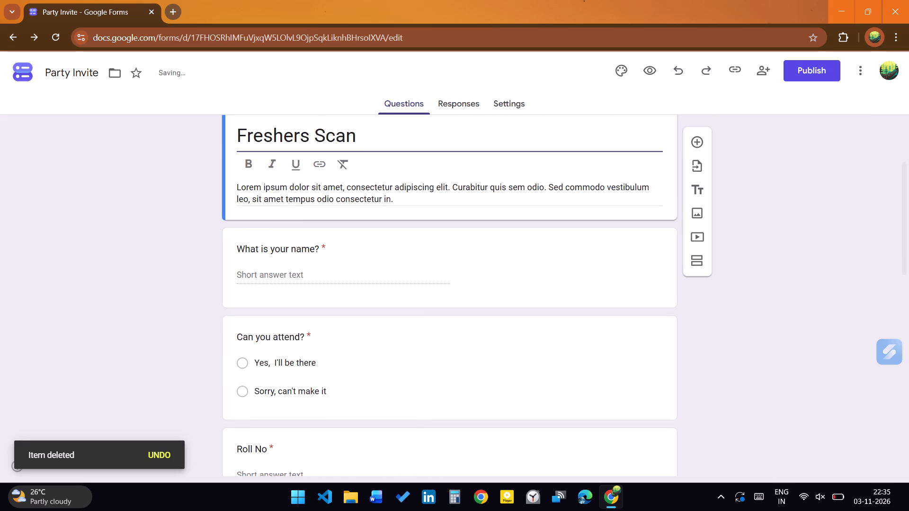
drag(401, 197, 310, 204)
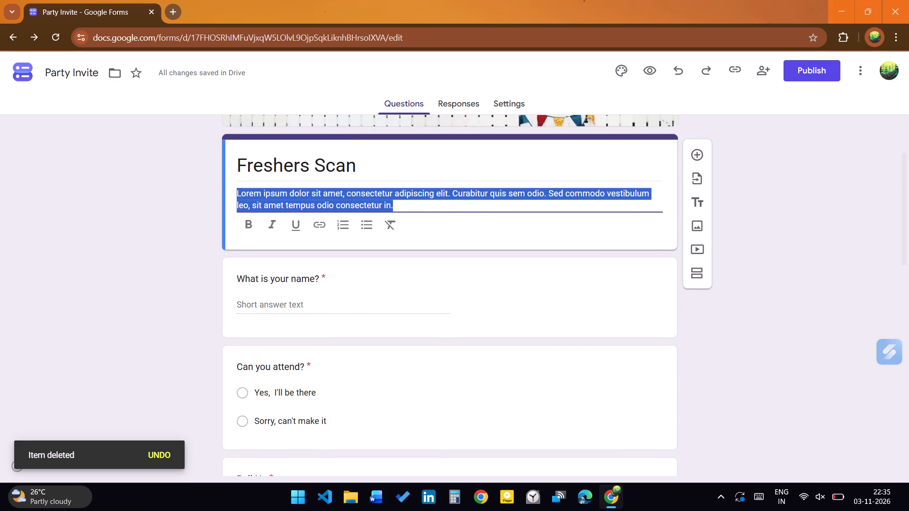
key(BackSpace)
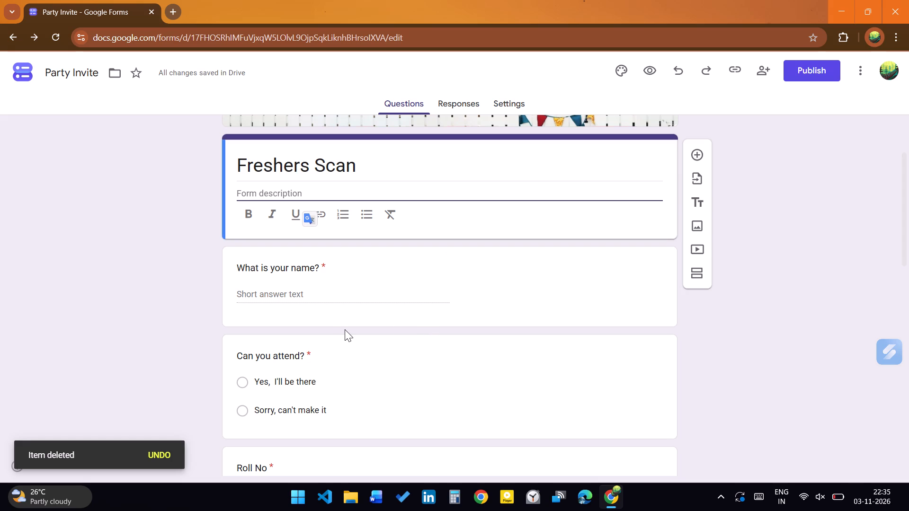
Publish the Freshers Scan form, keeping responders as anyone with the link.
scroll(498, 330, up, 4)
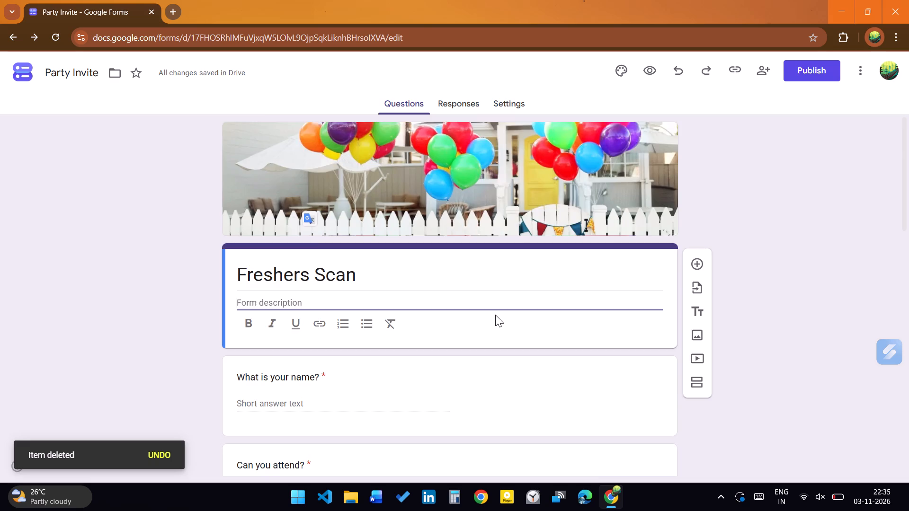
scroll(495, 315, down, 5)
scroll(495, 315, up, 7)
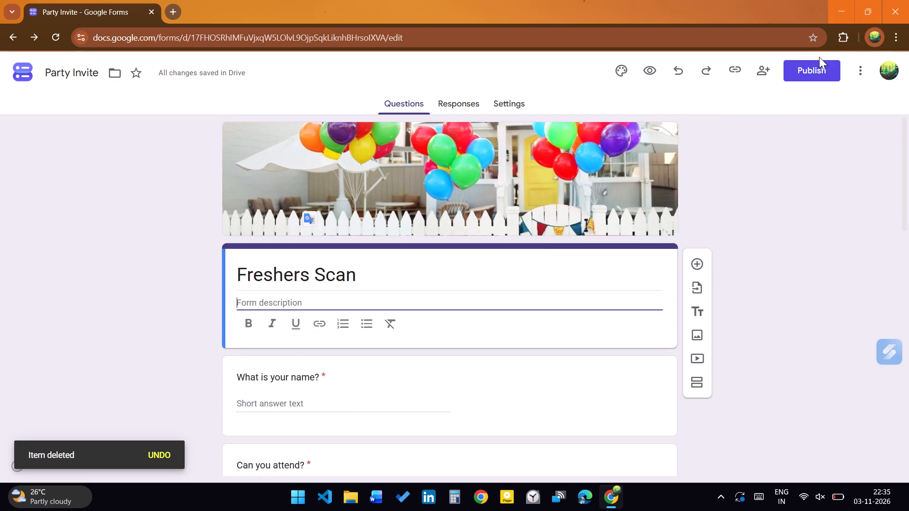
click(812, 66)
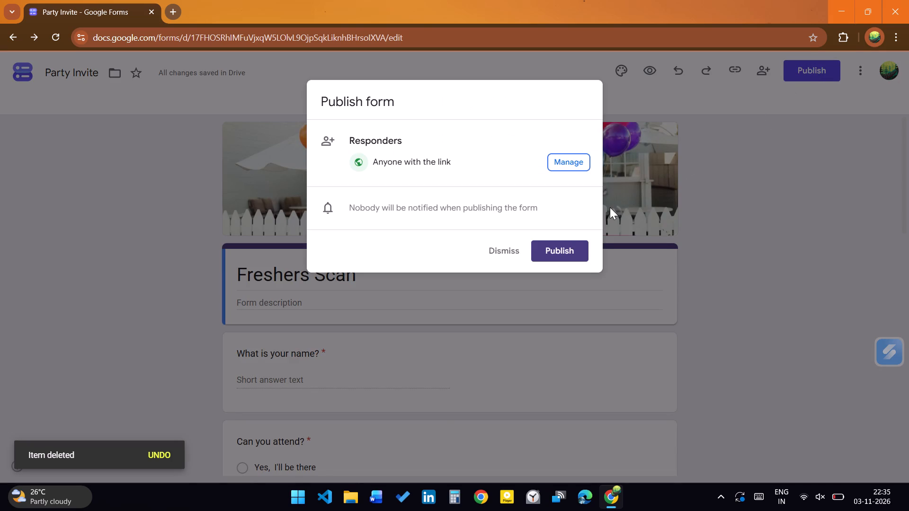
click(570, 248)
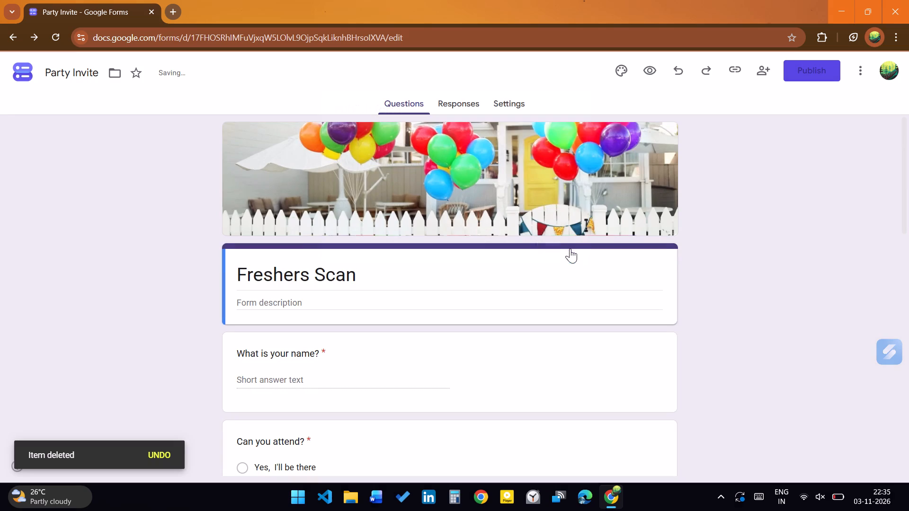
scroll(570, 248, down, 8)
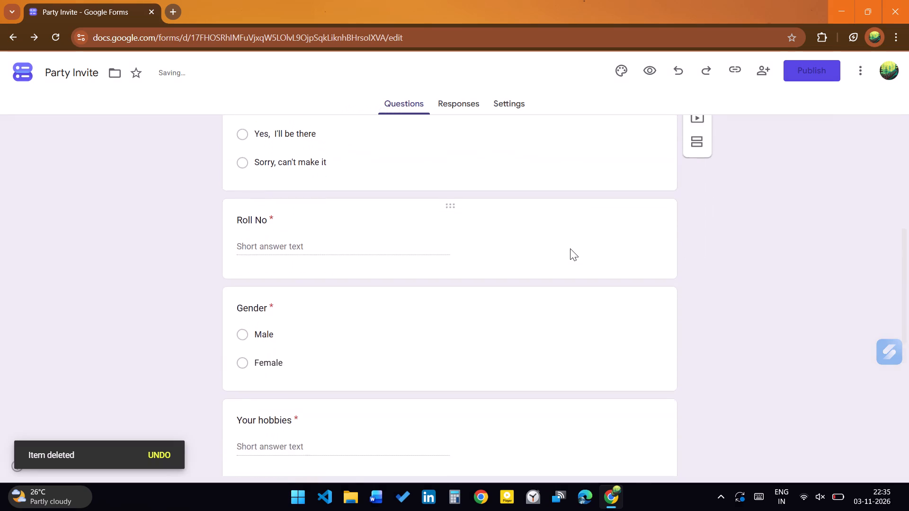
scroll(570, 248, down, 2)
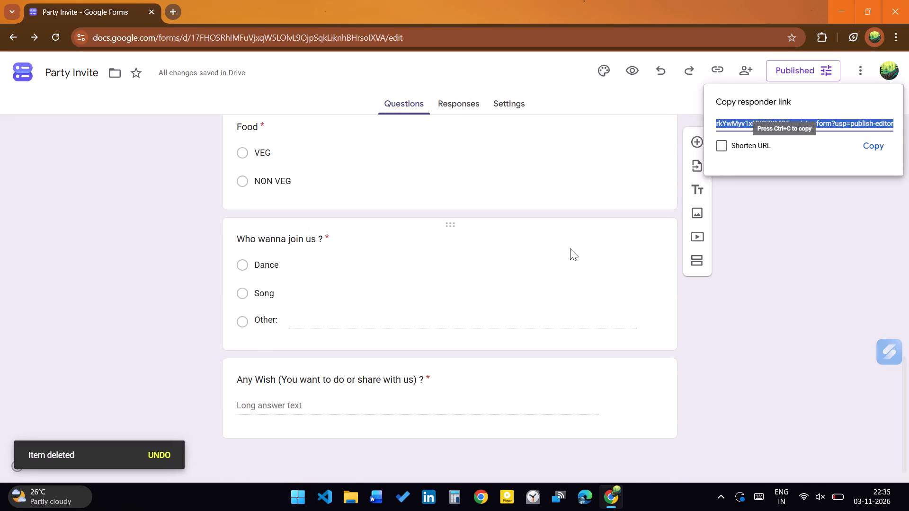
Copy the published form's full responder link without shortening the URL.
click(872, 147)
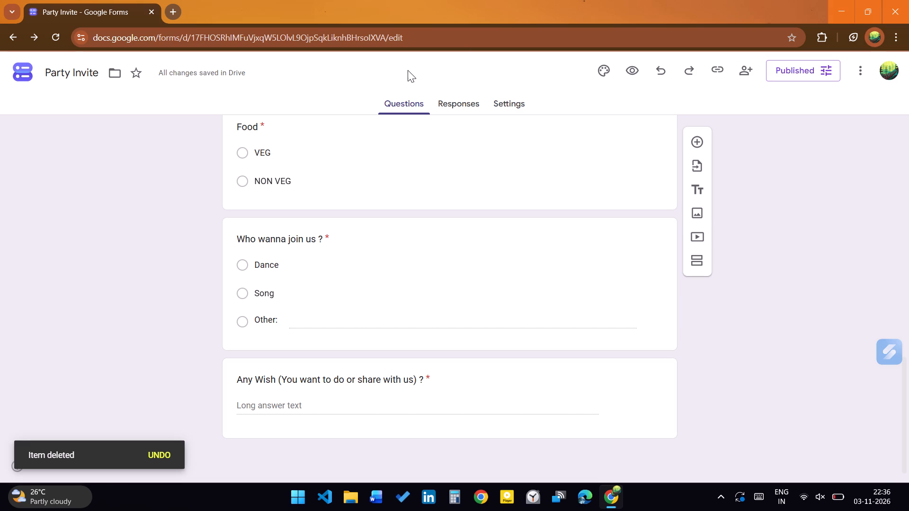
Open the Gmail inbox in a new browser tab, keeping the form open in its own tab.
click(433, 30)
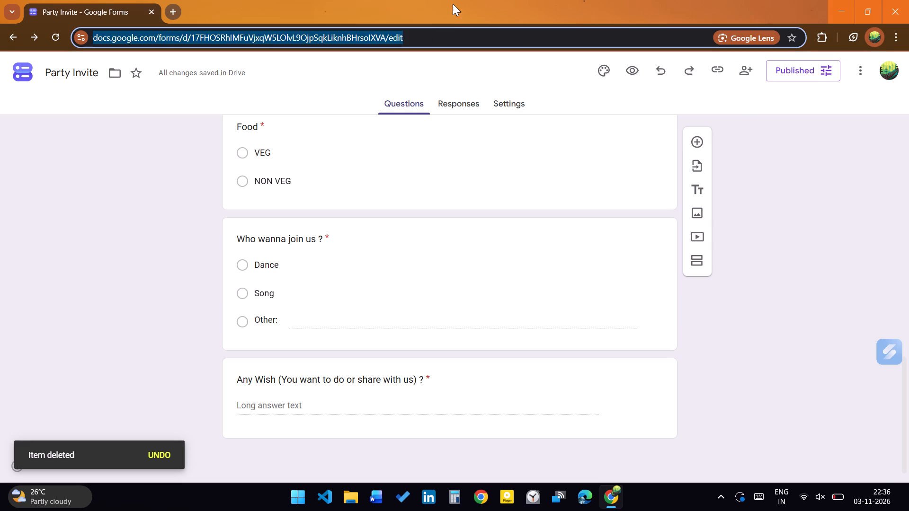
click(172, 8)
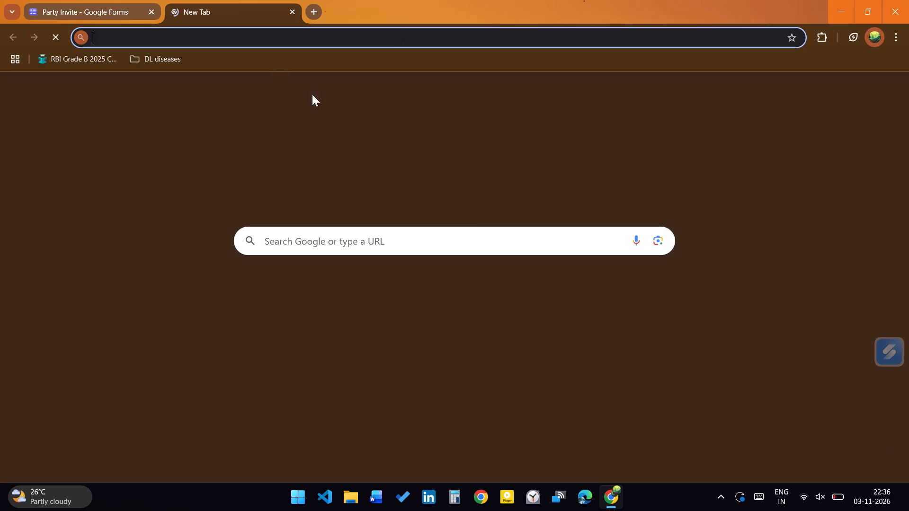
click(291, 234)
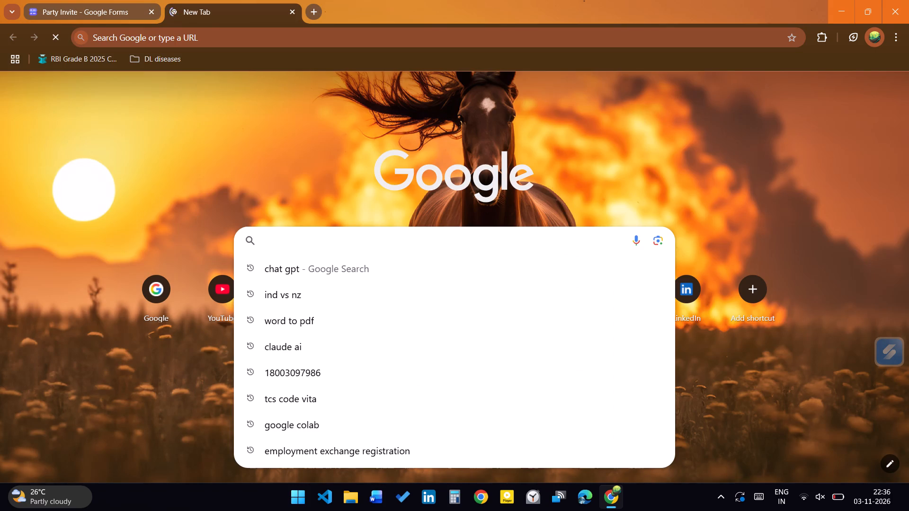
click(736, 131)
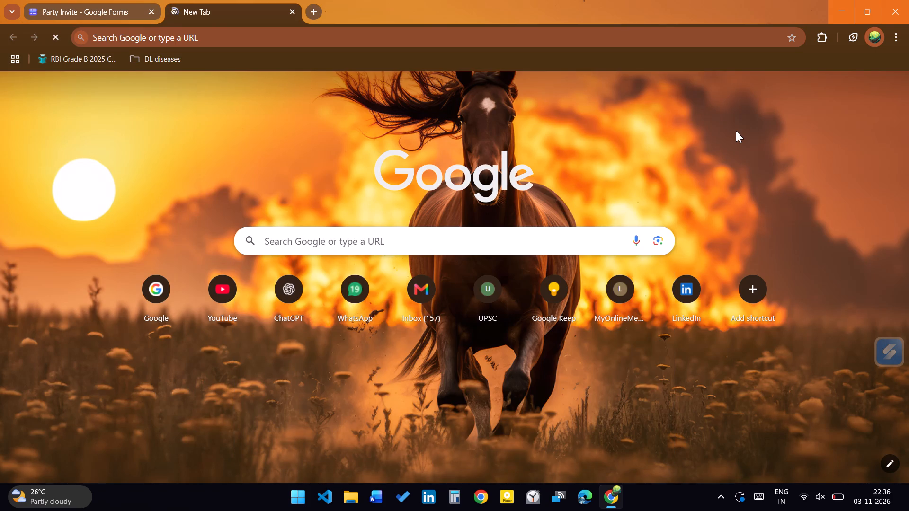